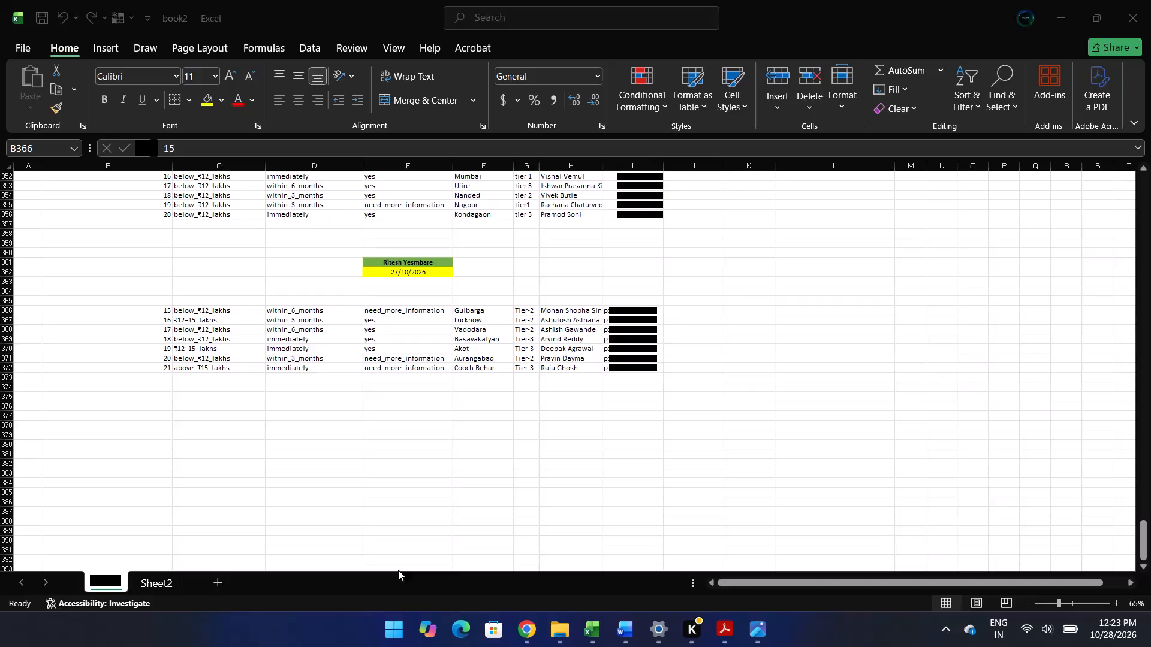
# Paste the copied block of 18 numbered lead records into Sheet2, starting at cell A25.
pyautogui.click(152, 580)
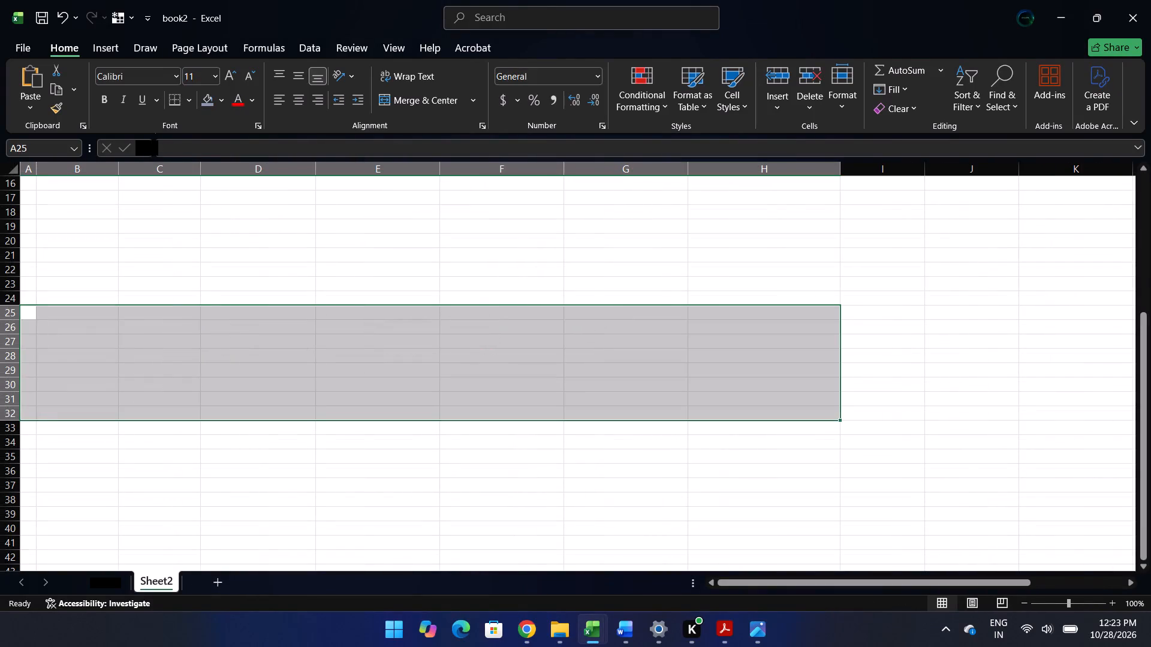
pyautogui.click(34, 313)
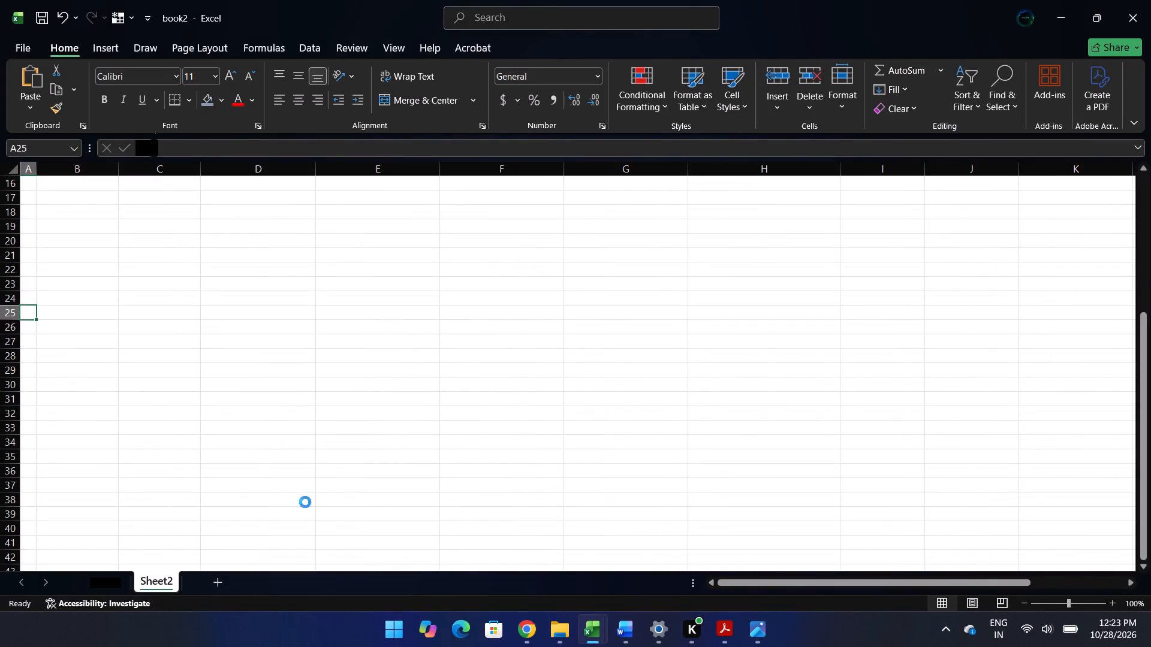
pyautogui.hotkey('ctrl', 'v')
pyautogui.scroll(-3, 719, 405)
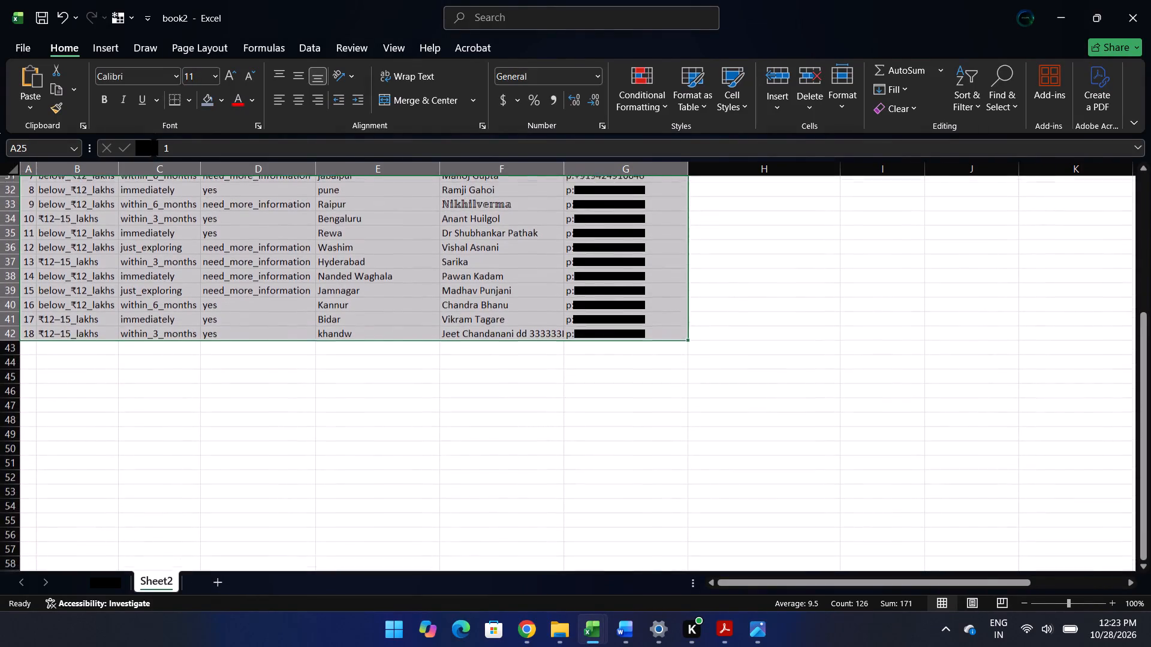
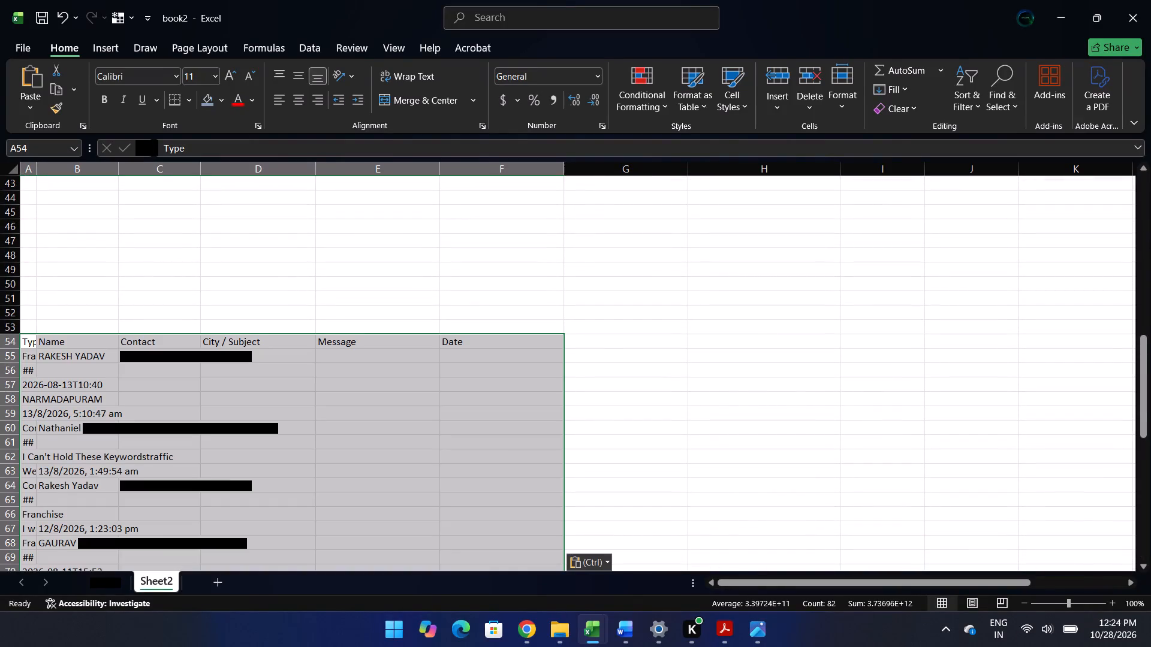
# Review the pasted enquiry block in Sheet2, from the Type, Name and Contact header in row 54 down to its last record.
pyautogui.scroll(3, 373, 312)
pyautogui.scroll(-4, 373, 312)
pyautogui.scroll(1, 373, 312)
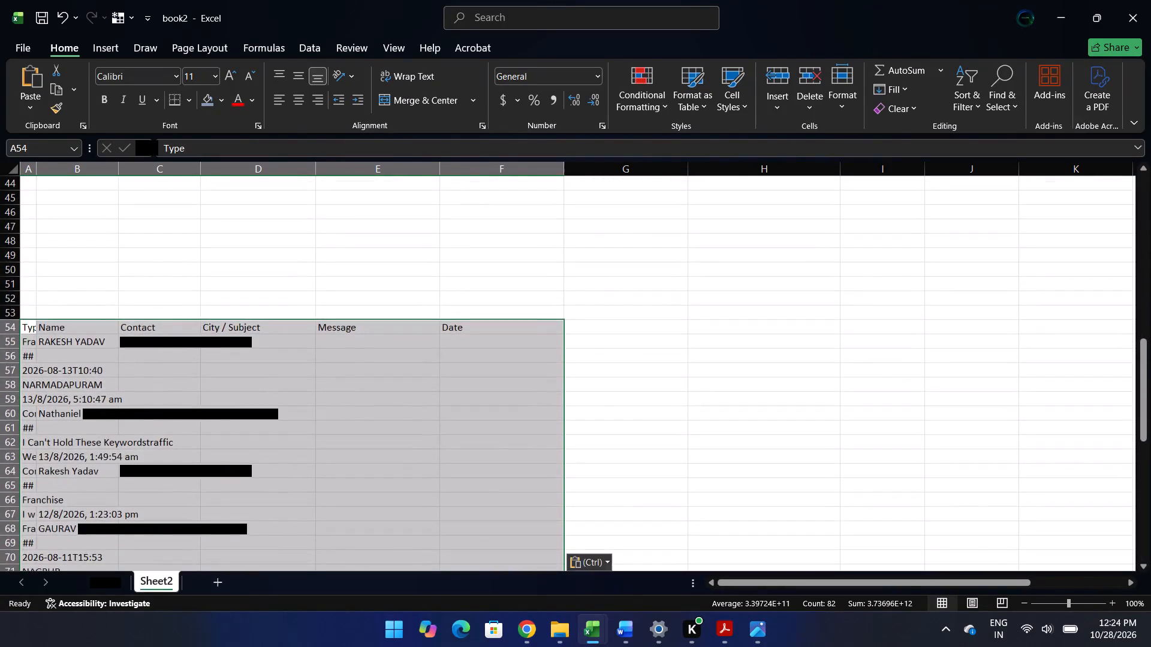
pyautogui.scroll(1, 373, 312)
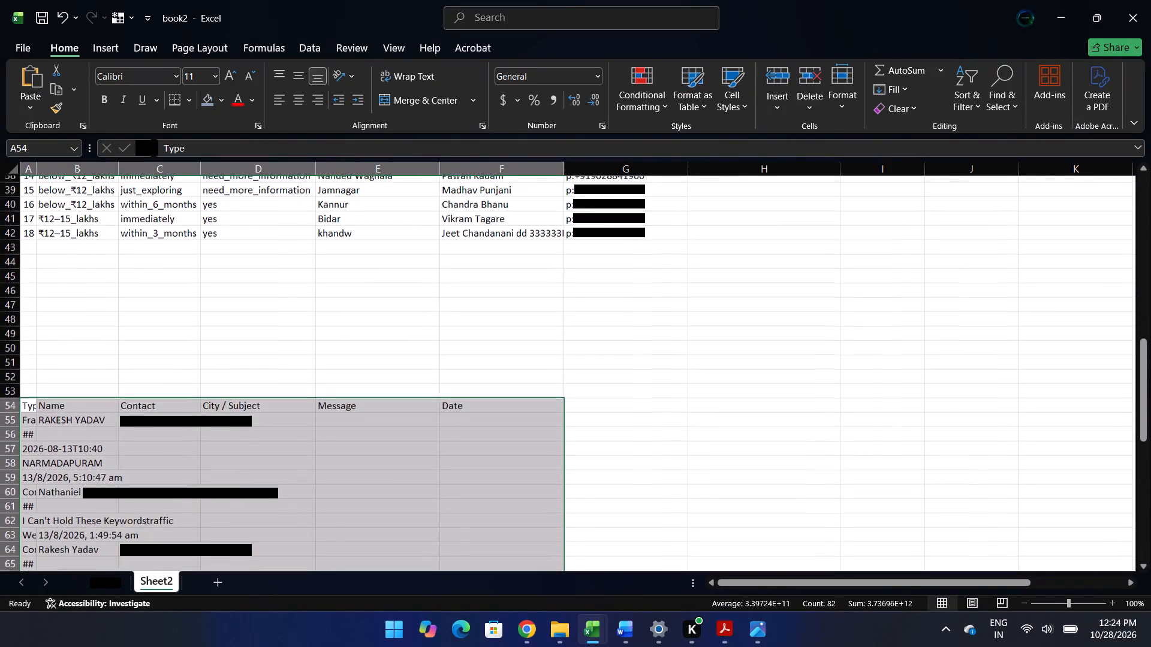
pyautogui.scroll(-1, 373, 312)
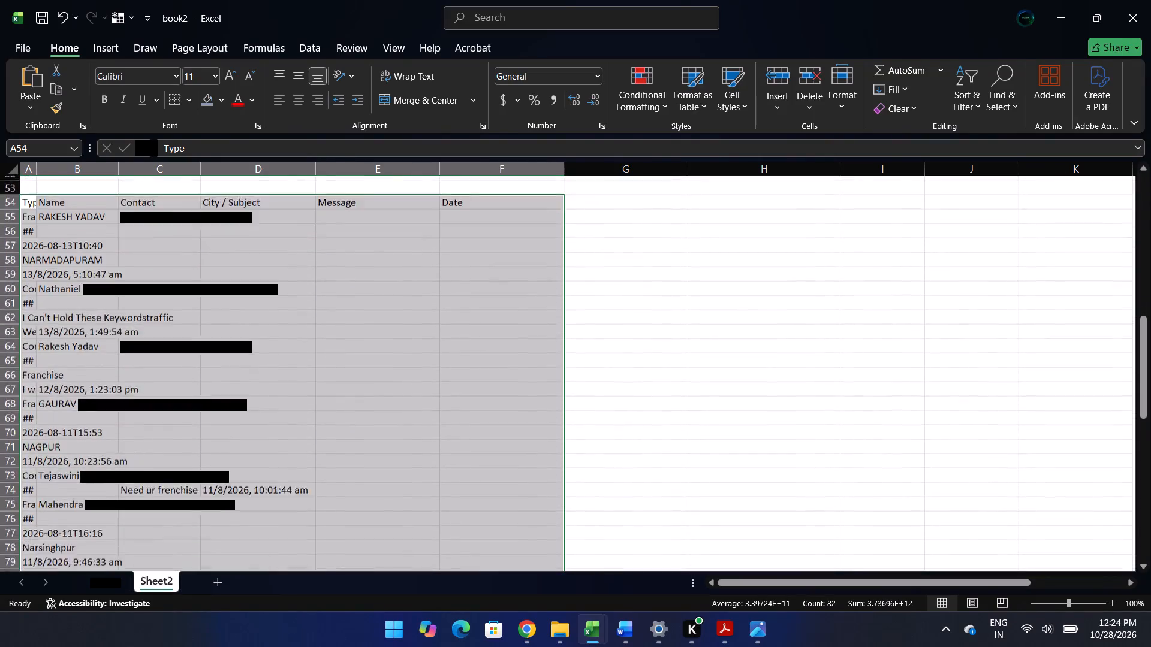
pyautogui.scroll(-4, 373, 312)
pyautogui.hscroll(1, 373, 312)
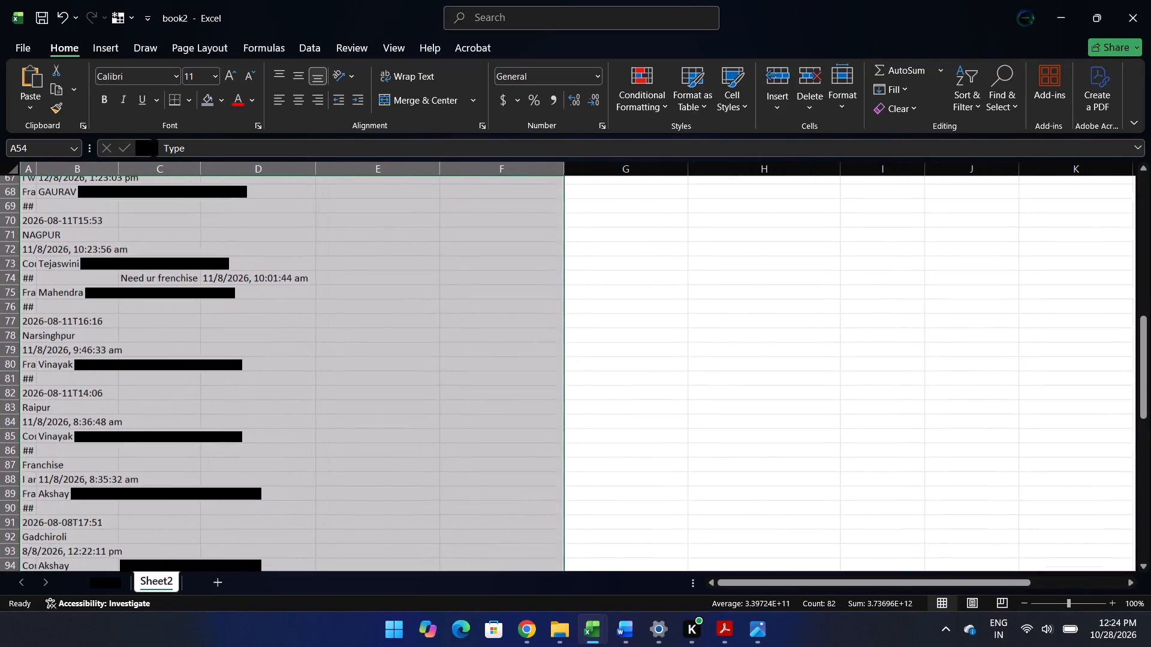
pyautogui.scroll(-3, 365, 323)
pyautogui.scroll(2, 365, 323)
pyautogui.click(625, 344)
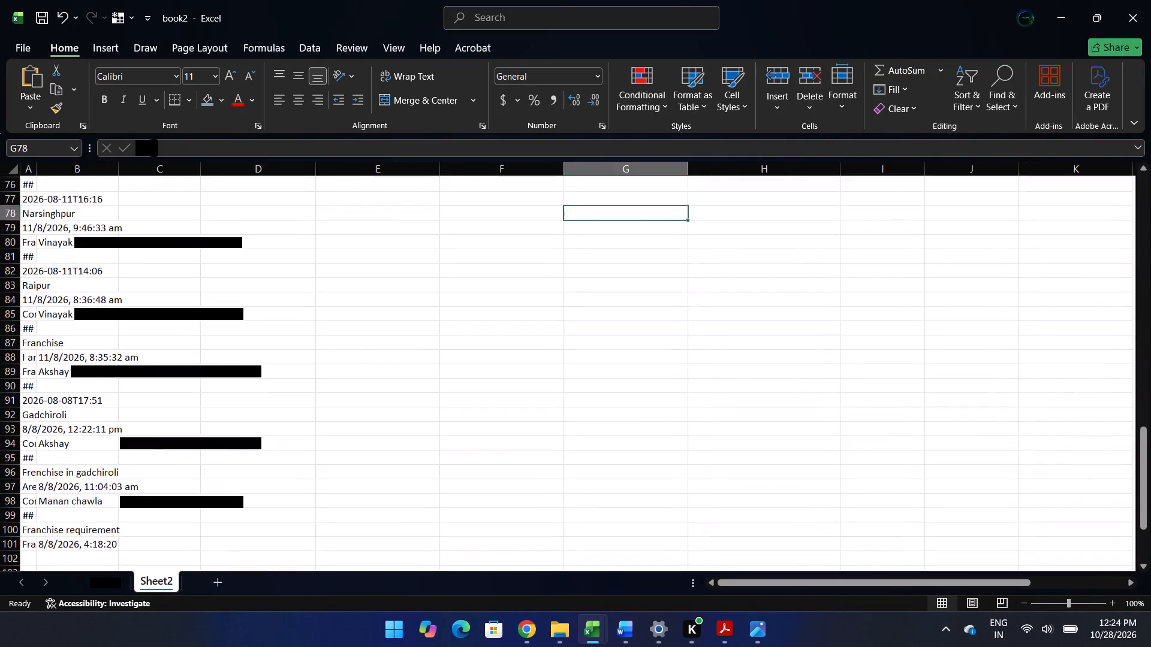
pyautogui.scroll(2, 625, 344)
# On the first sheet, copy the green and yellow name-and-date header from E361:E362 and paste it below the last lead list at E376.
pyautogui.click(114, 582)
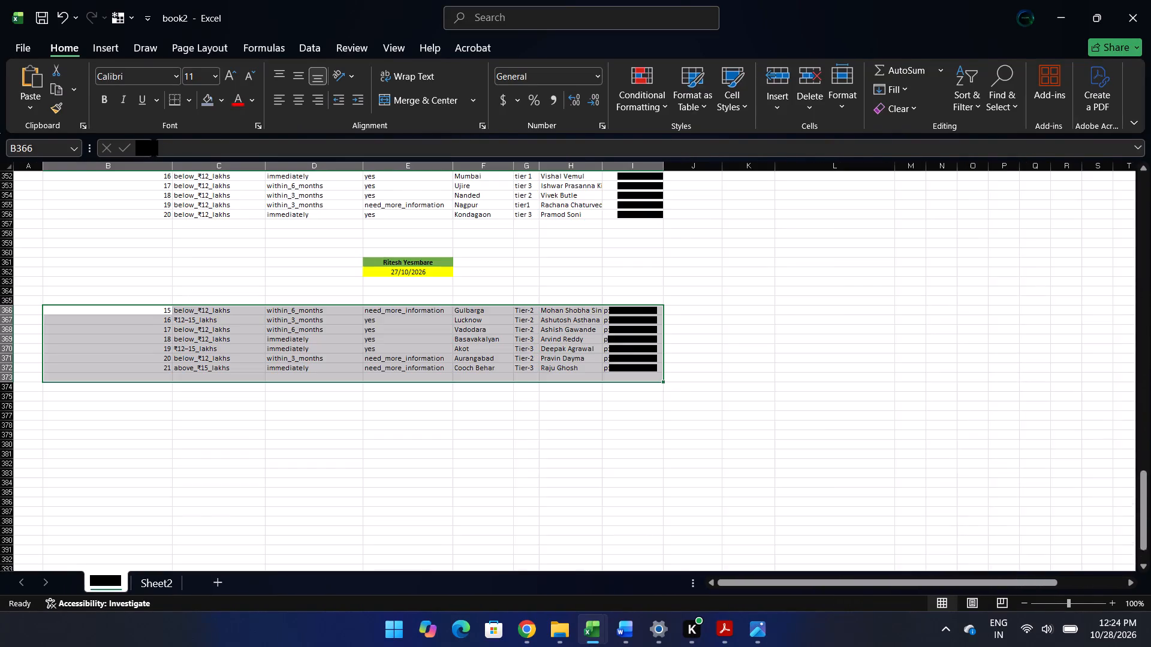
pyautogui.moveTo(376, 258); pyautogui.dragTo(429, 273)
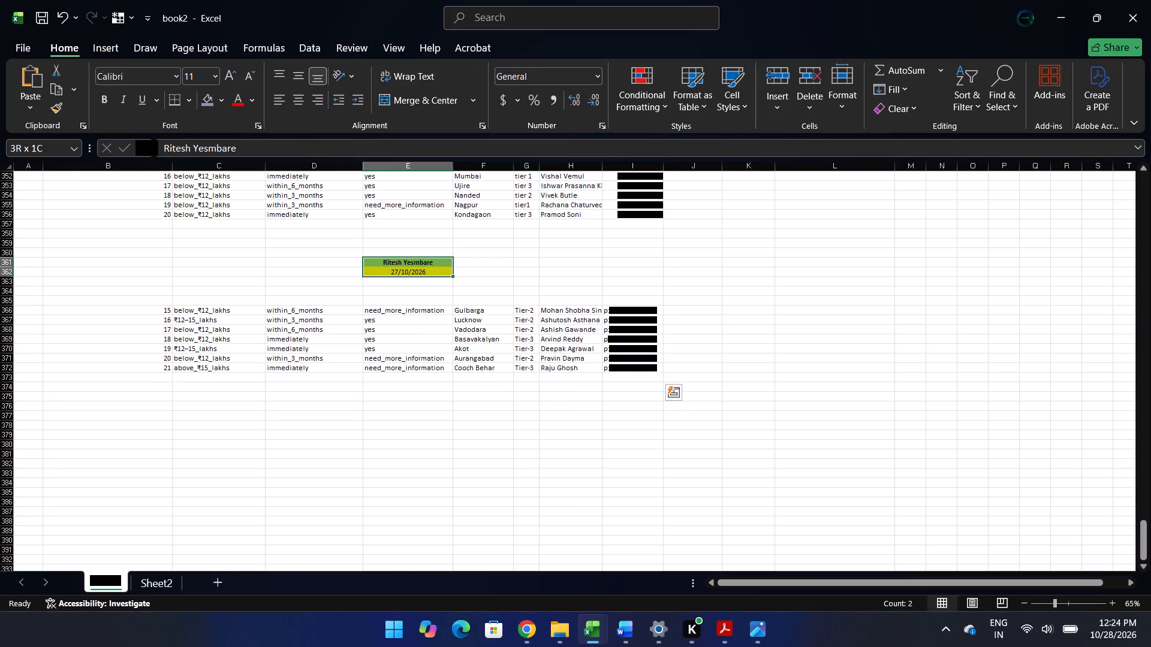
pyautogui.moveTo(429, 273); pyautogui.dragTo(429, 270)
pyautogui.hotkey('ctrl', 'c')
pyautogui.click(394, 414)
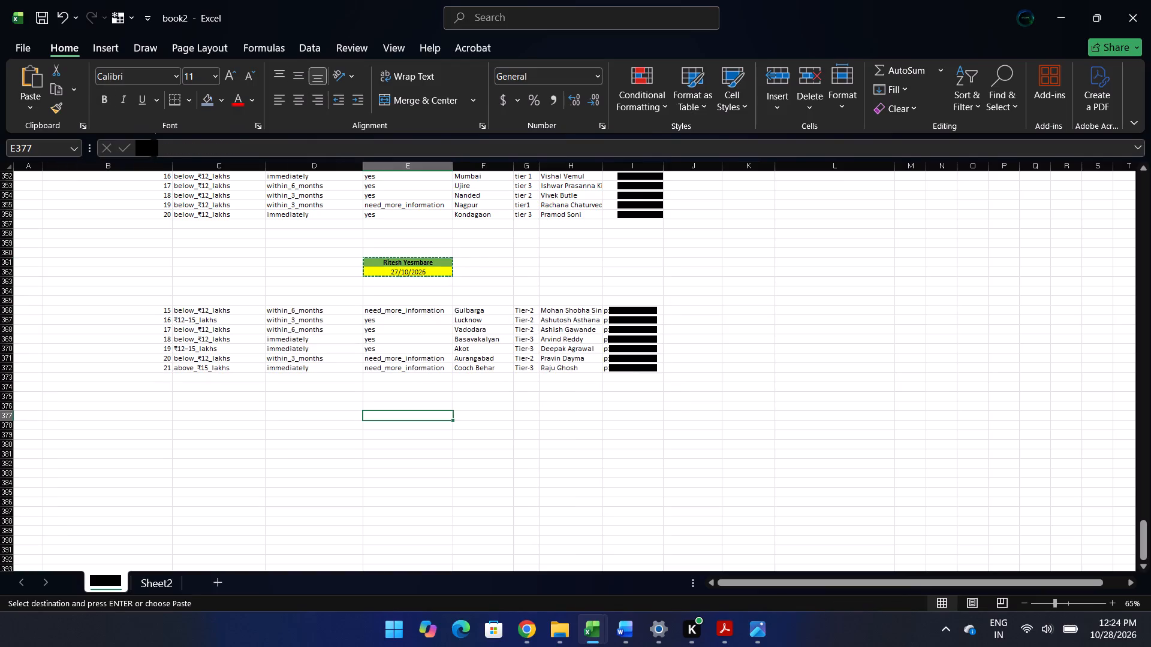
pyautogui.click(390, 406)
pyautogui.hotkey('ctrl', 'v')
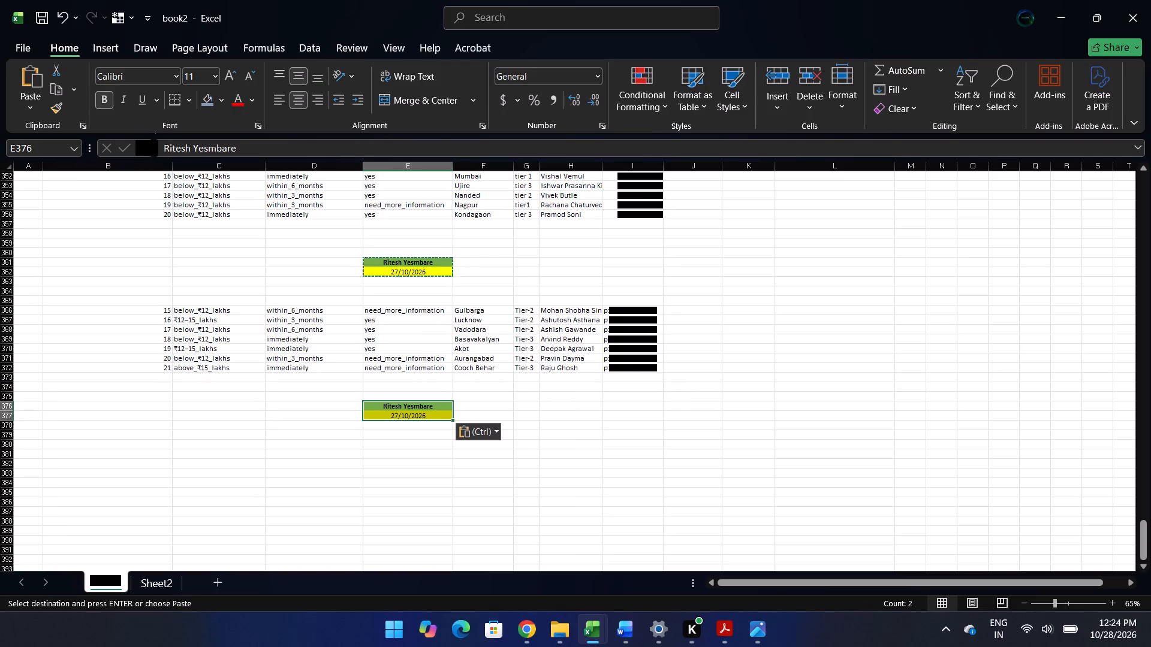
pyautogui.click(549, 394)
# Change the date in the copied header, cell E377, to 28/10/2026.
pyautogui.doubleClick(394, 414)
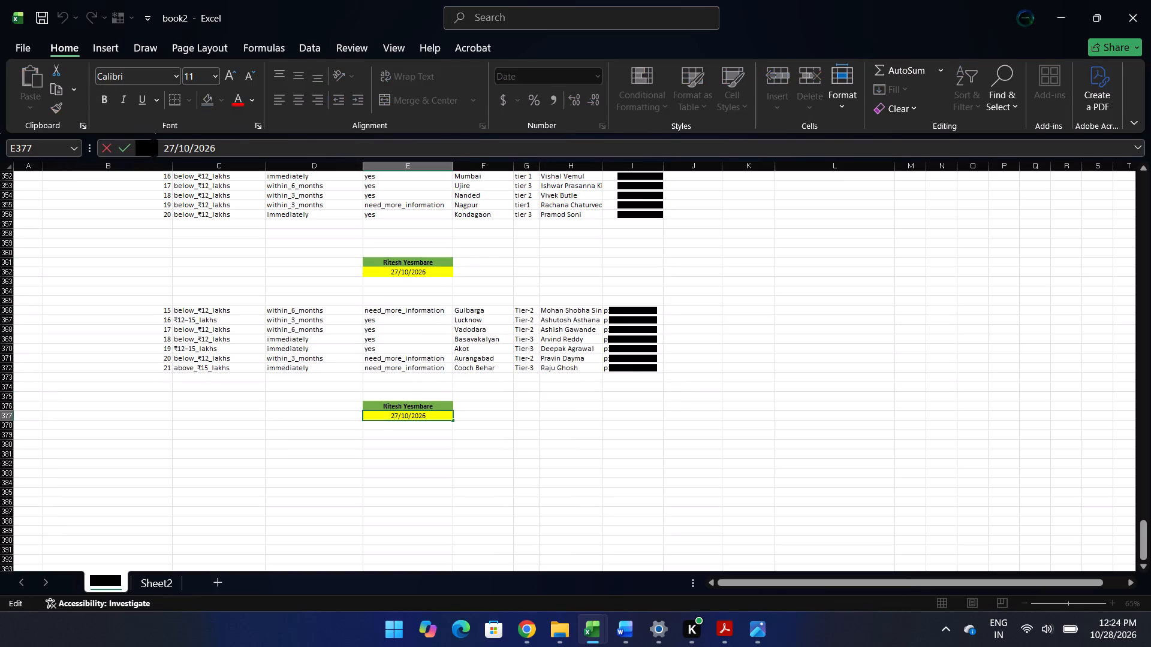
pyautogui.press('Right')
pyautogui.press('BackSpace')
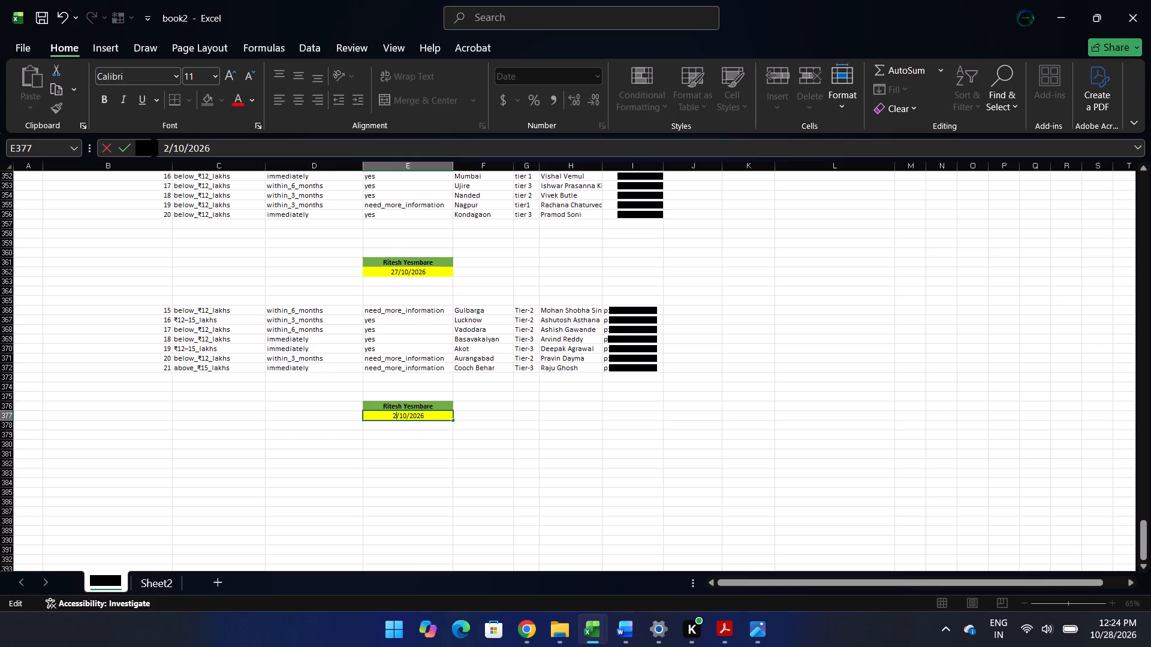
pyautogui.press('8')
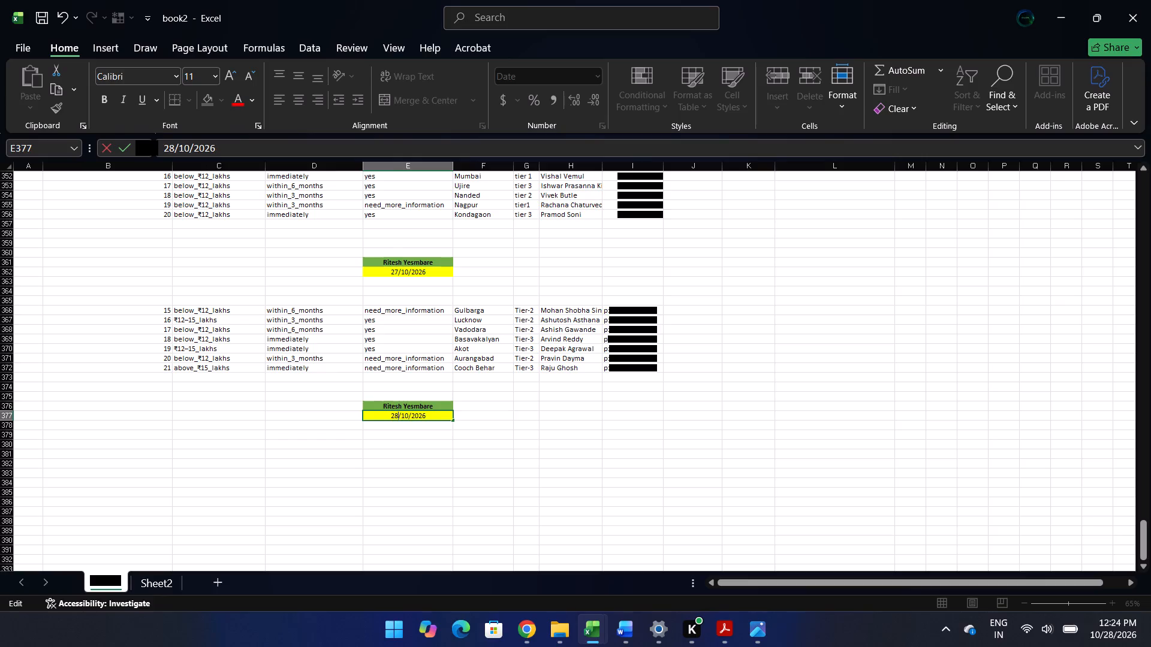
pyautogui.click(163, 437)
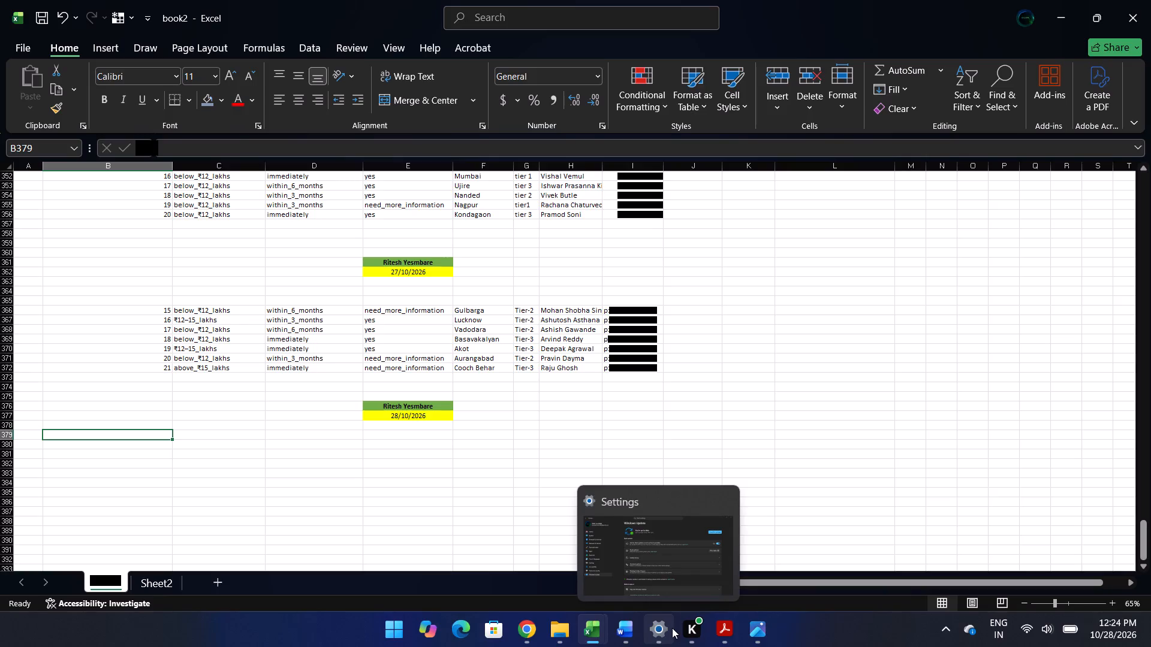
# Return to Sheet2 and examine the enquiry records from row 54 to row 101, including the contact entry in C55.
pyautogui.click(173, 588)
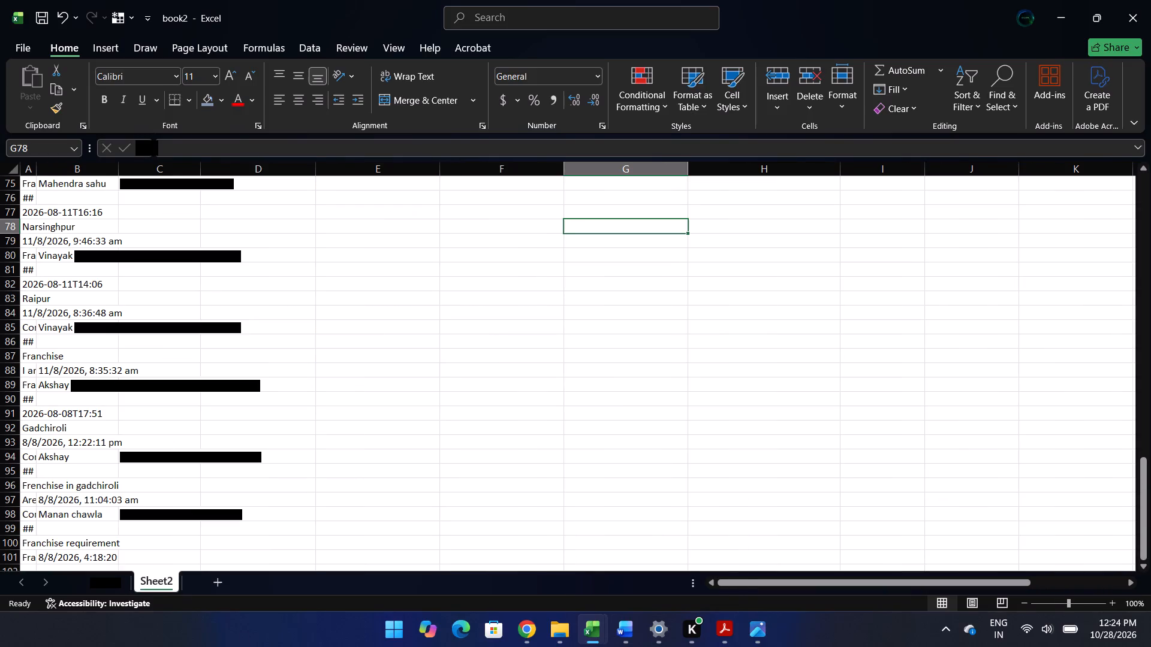
pyautogui.scroll(1, 270, 437)
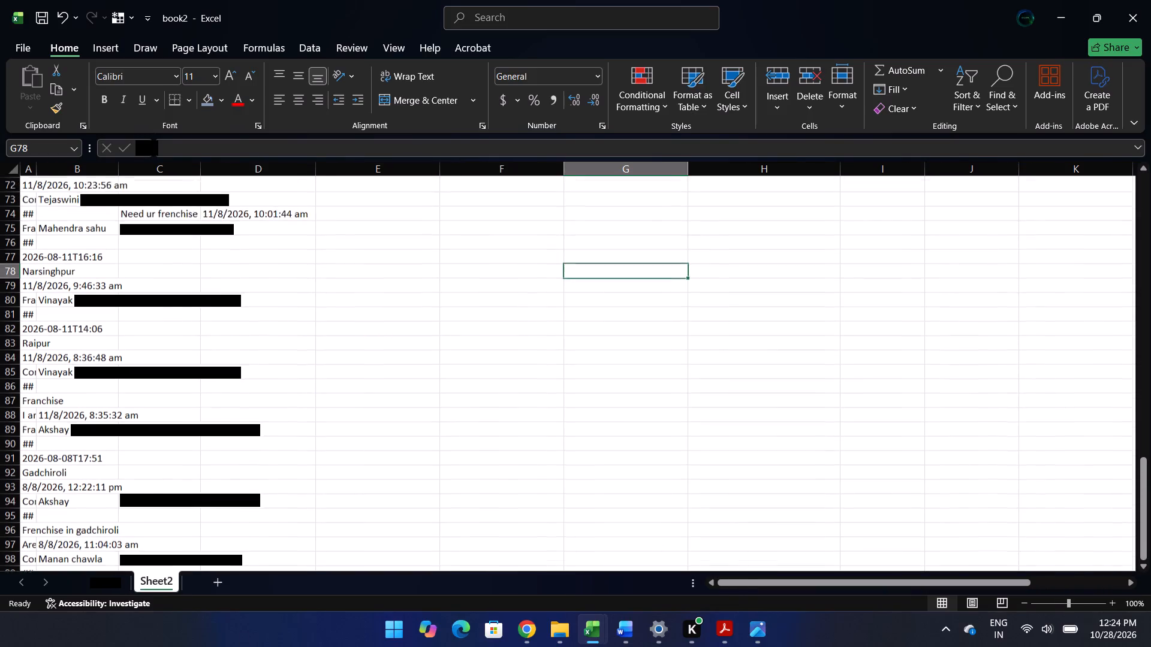
pyautogui.scroll(4, 270, 437)
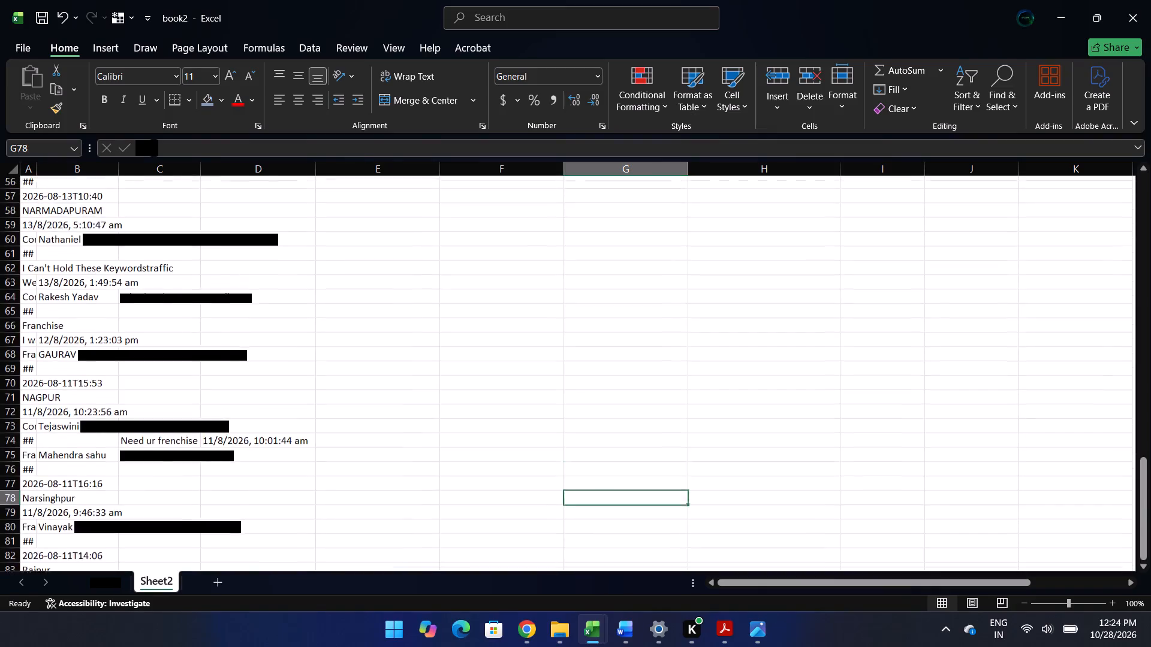
pyautogui.scroll(1, 270, 437)
pyautogui.scroll(-1, 270, 437)
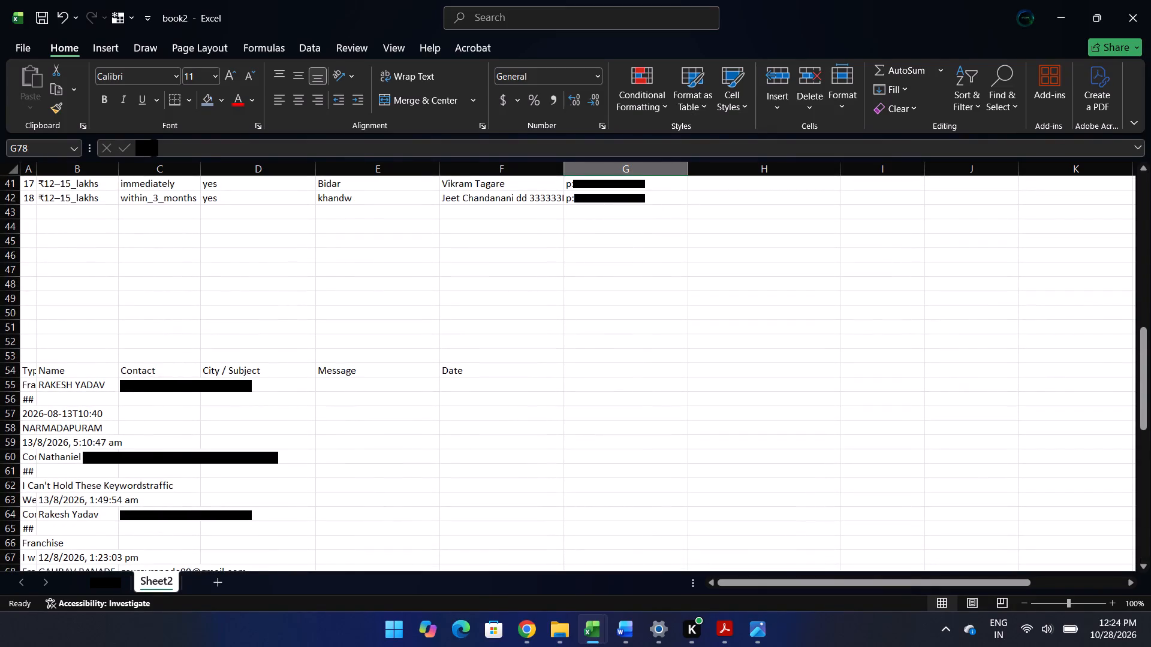
pyautogui.click(132, 389)
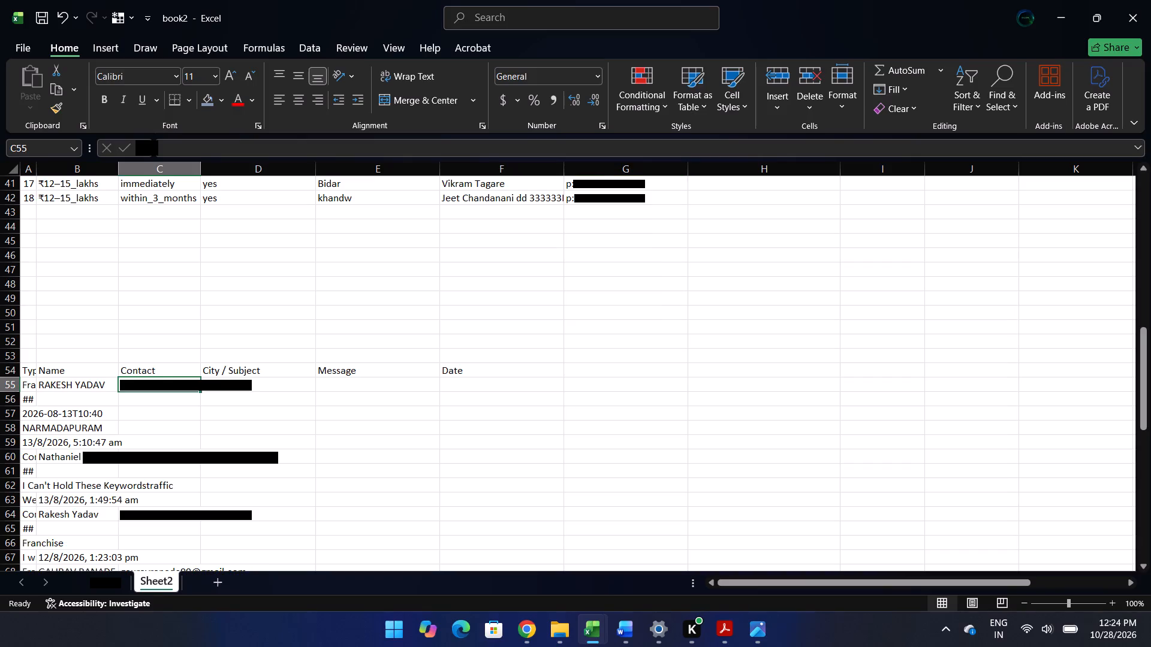
pyautogui.scroll(-2, 193, 450)
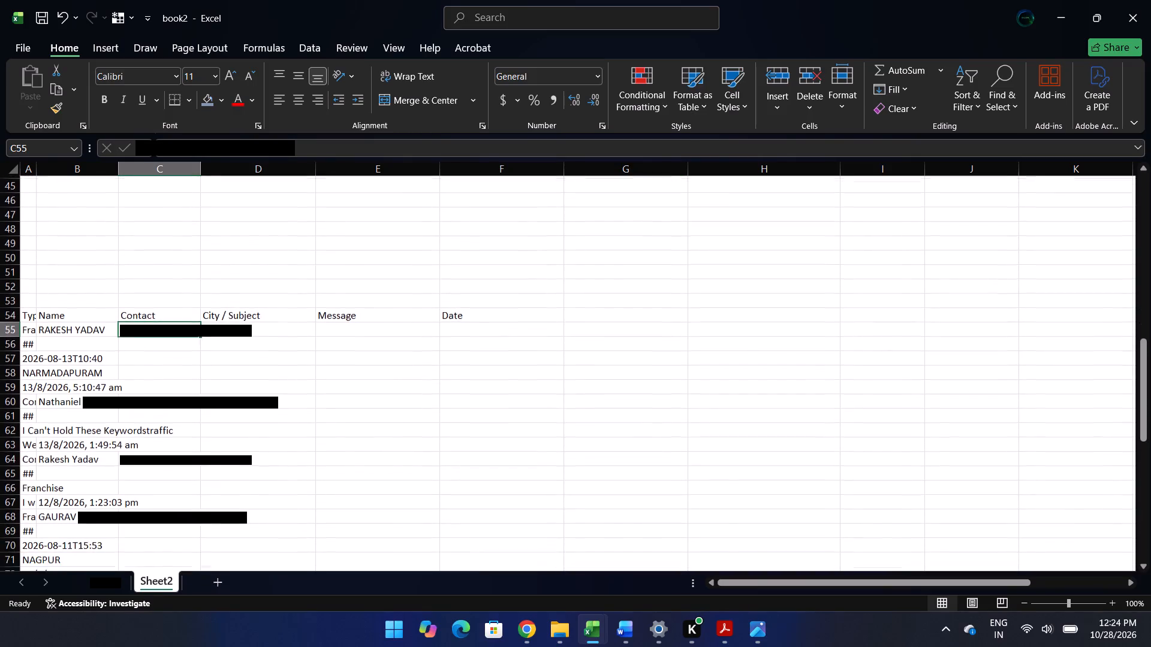
pyautogui.scroll(-5, 193, 450)
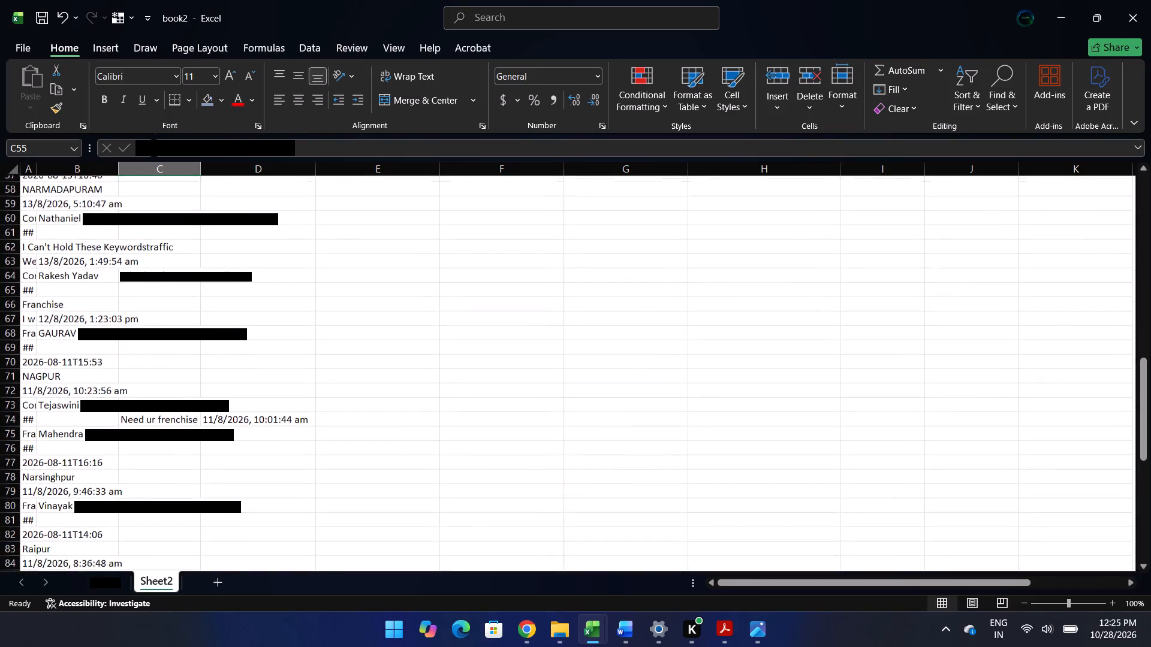
pyautogui.scroll(-2, 193, 450)
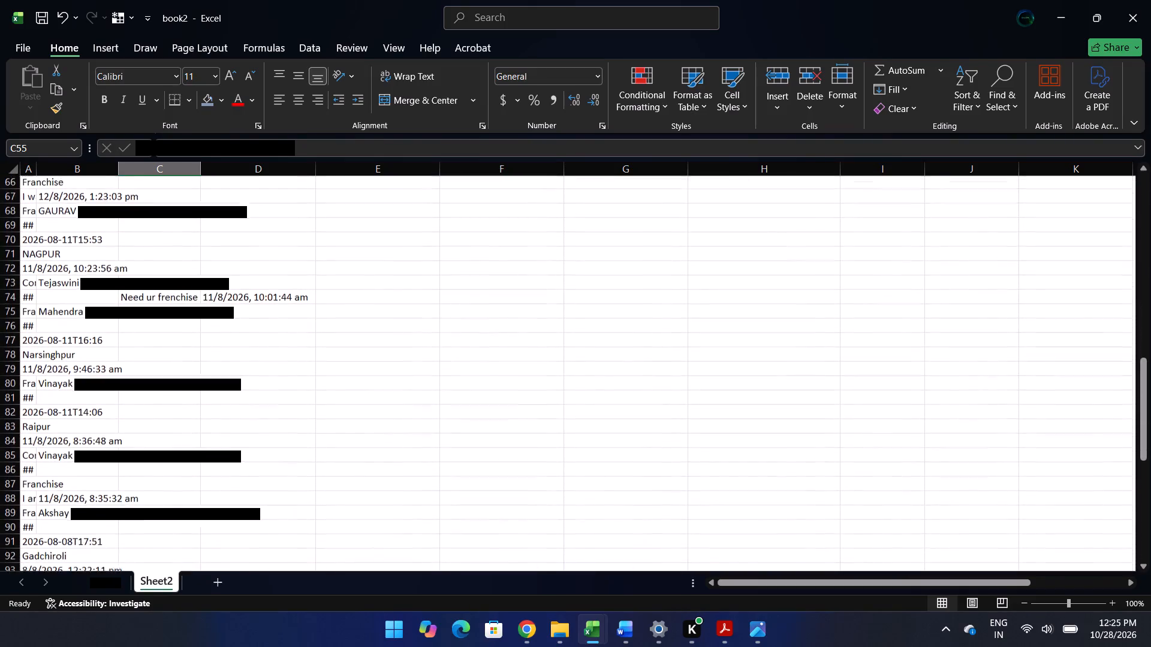
pyautogui.scroll(-2, 191, 445)
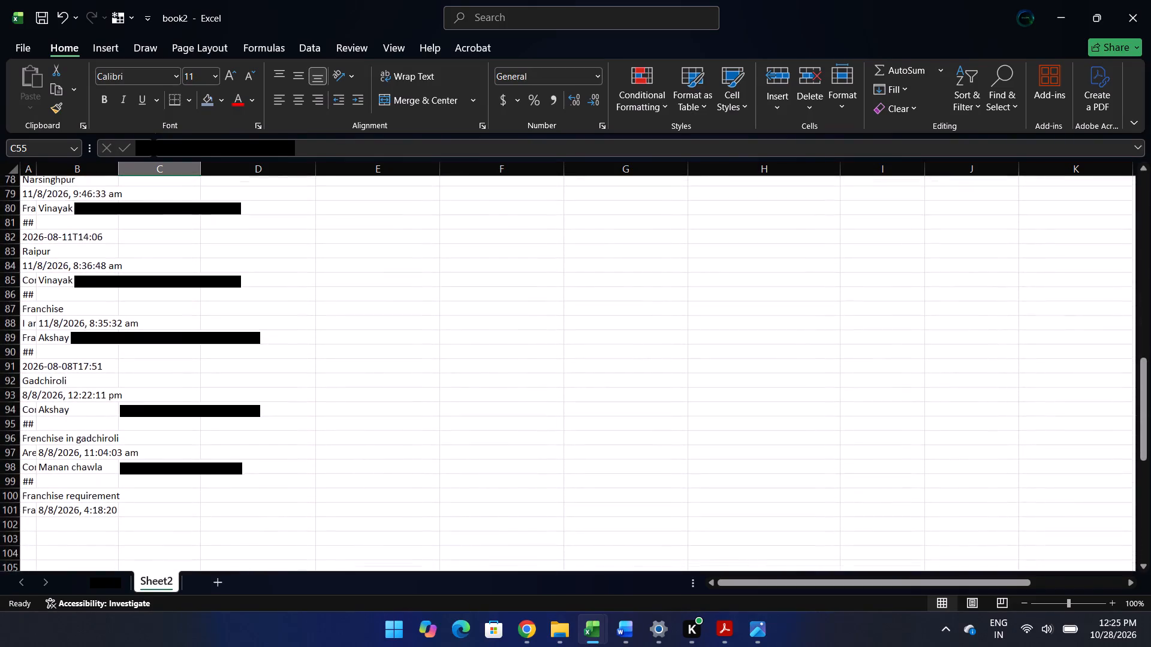
pyautogui.scroll(-1, 191, 445)
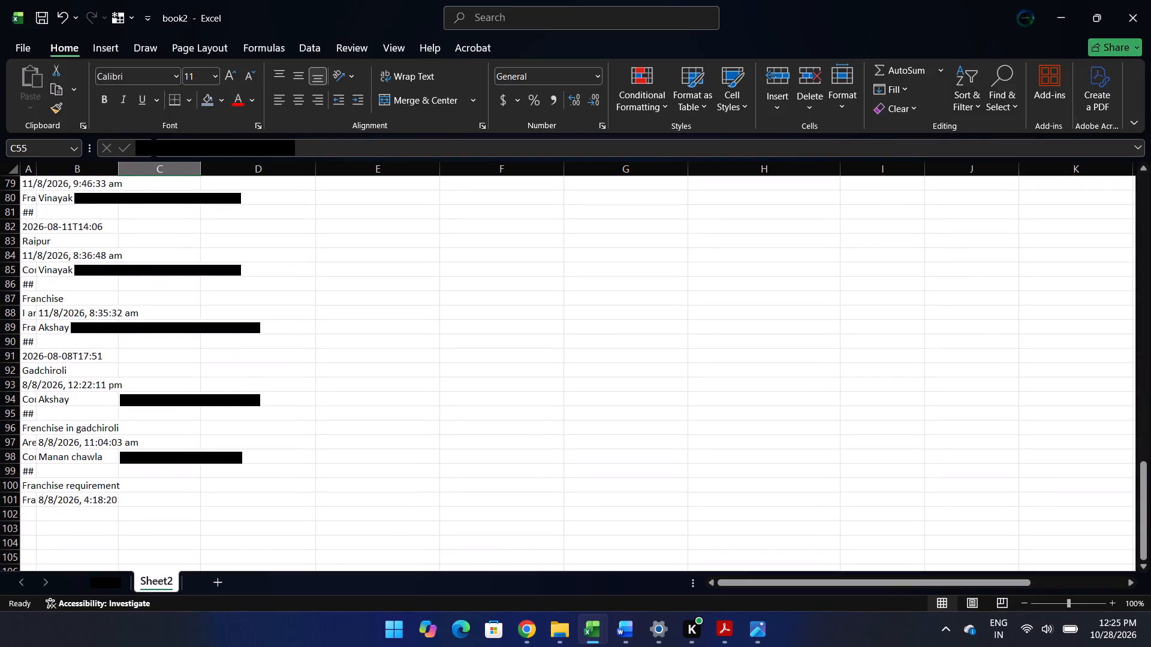
pyautogui.scroll(2, 191, 445)
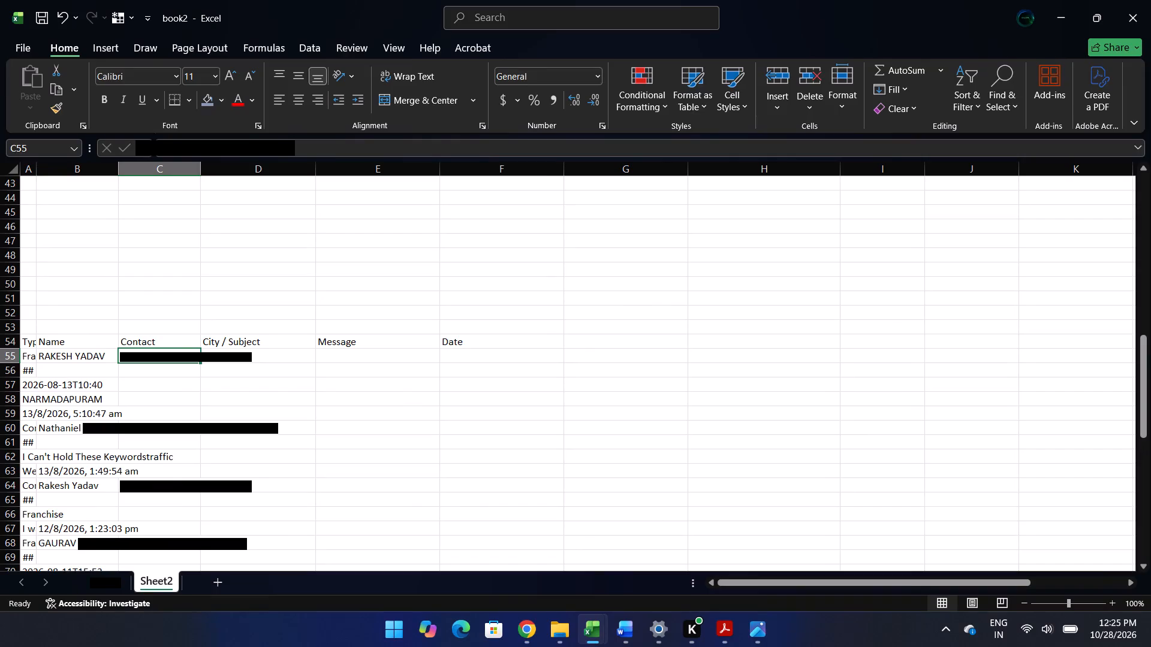
pyautogui.hscroll(1, 138, 378)
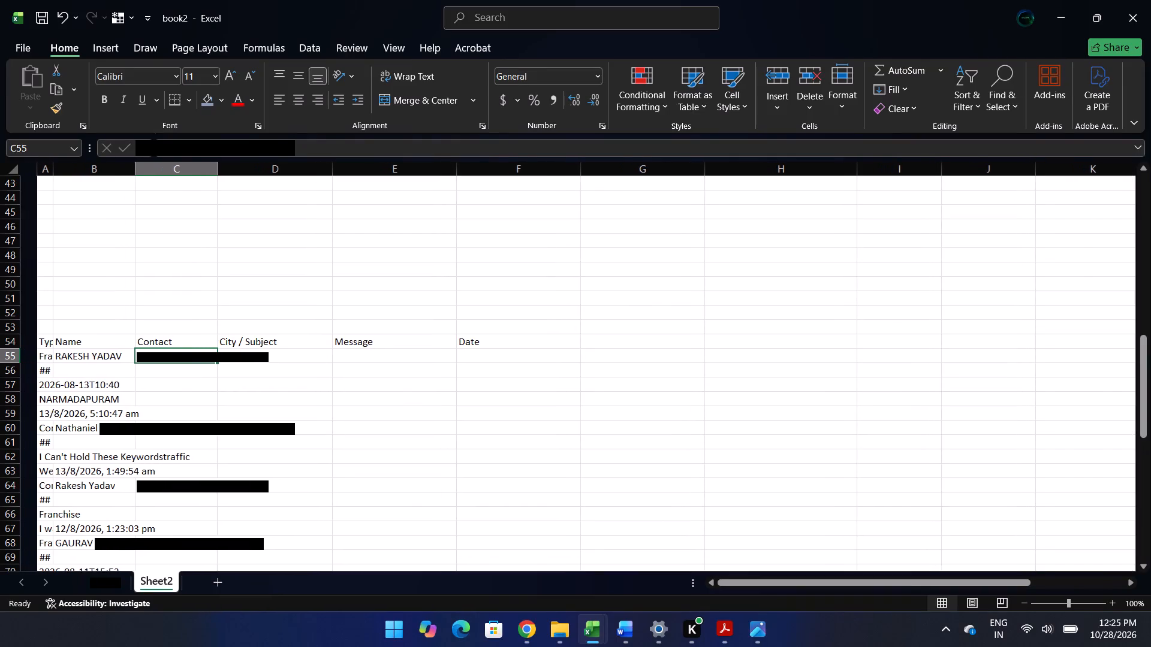
pyautogui.hscroll(2, 138, 378)
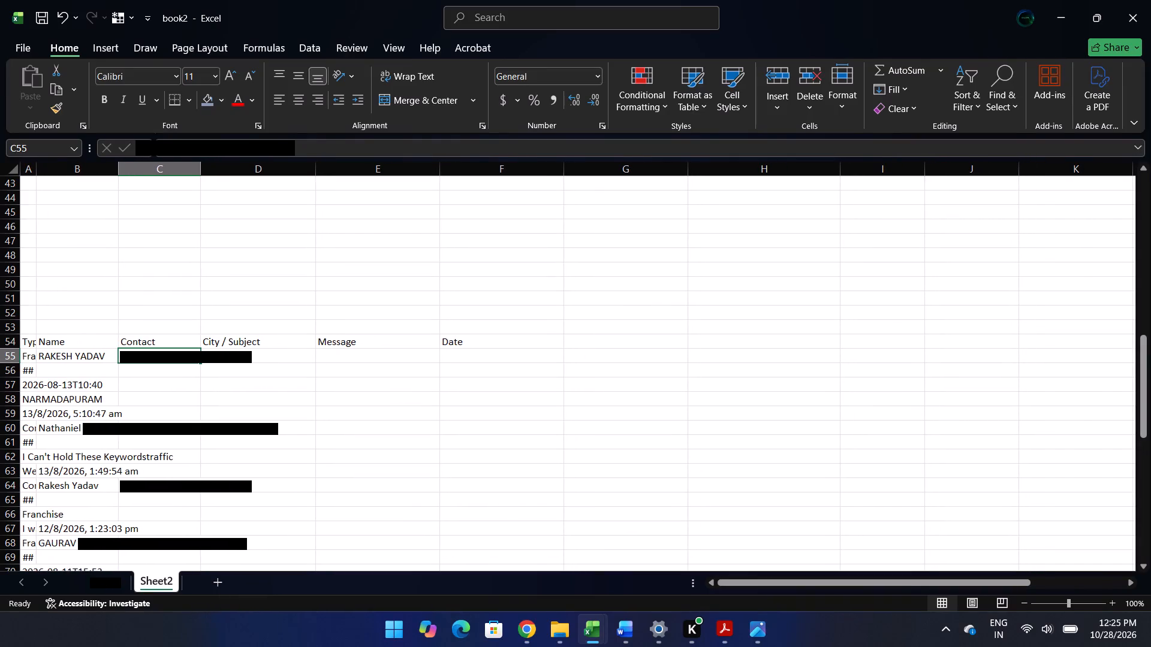
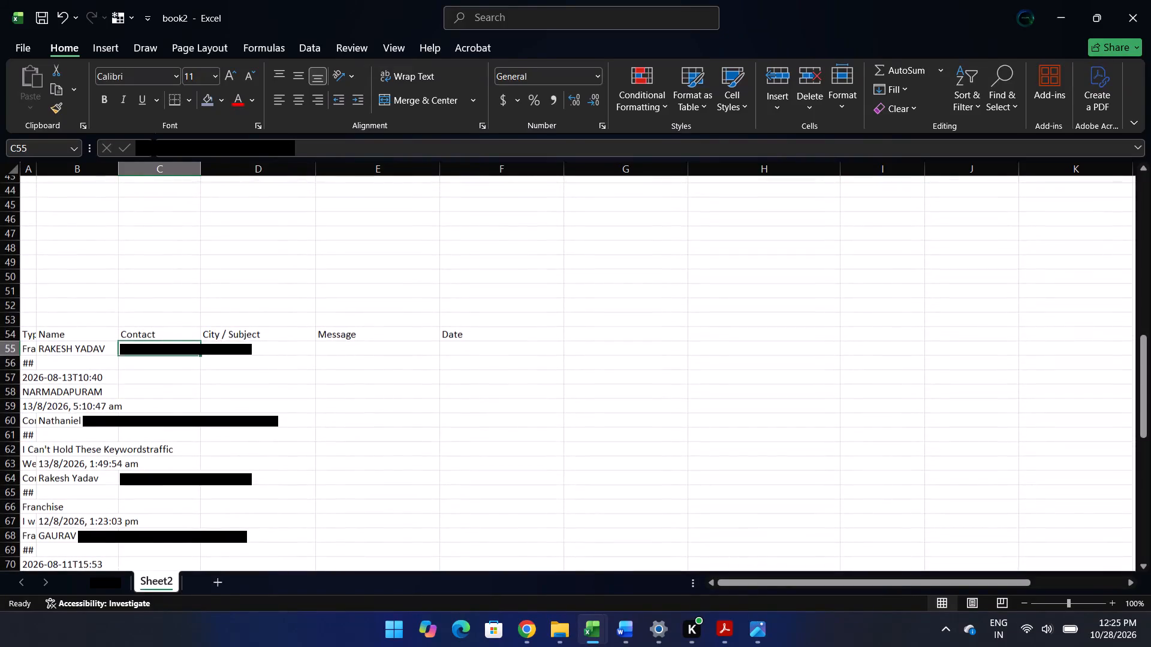
# Widen column A in Sheet2 so that its type labels and numbers fit in full.
pyautogui.moveTo(35, 175); pyautogui.dragTo(88, 167)
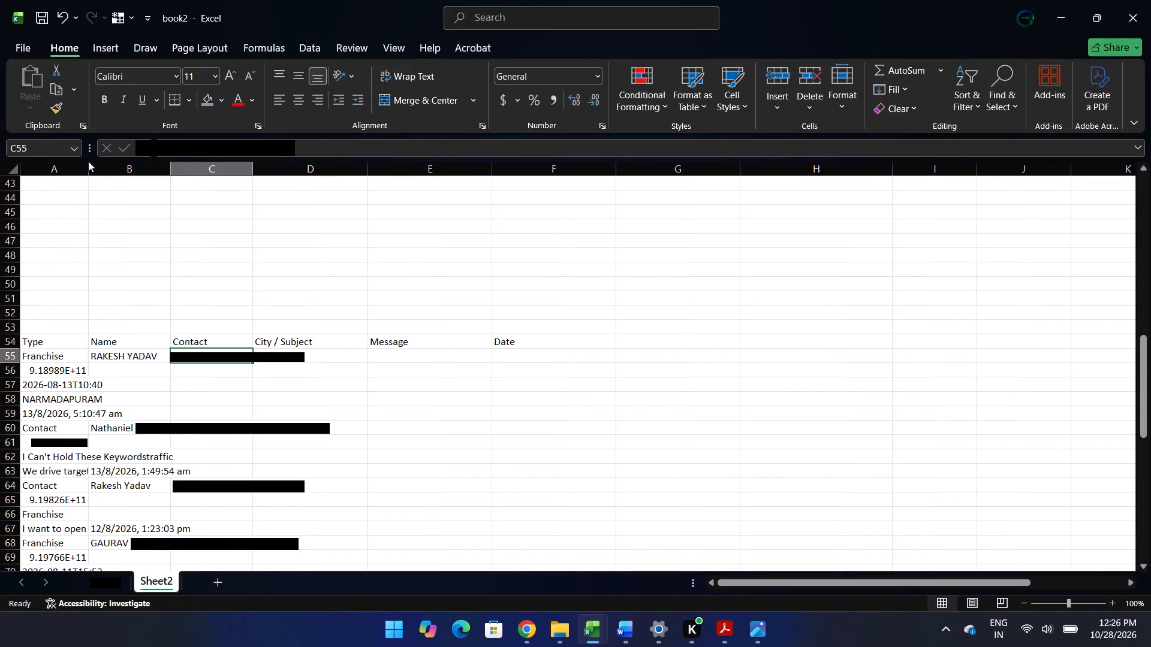
pyautogui.moveTo(89, 171); pyautogui.dragTo(98, 171)
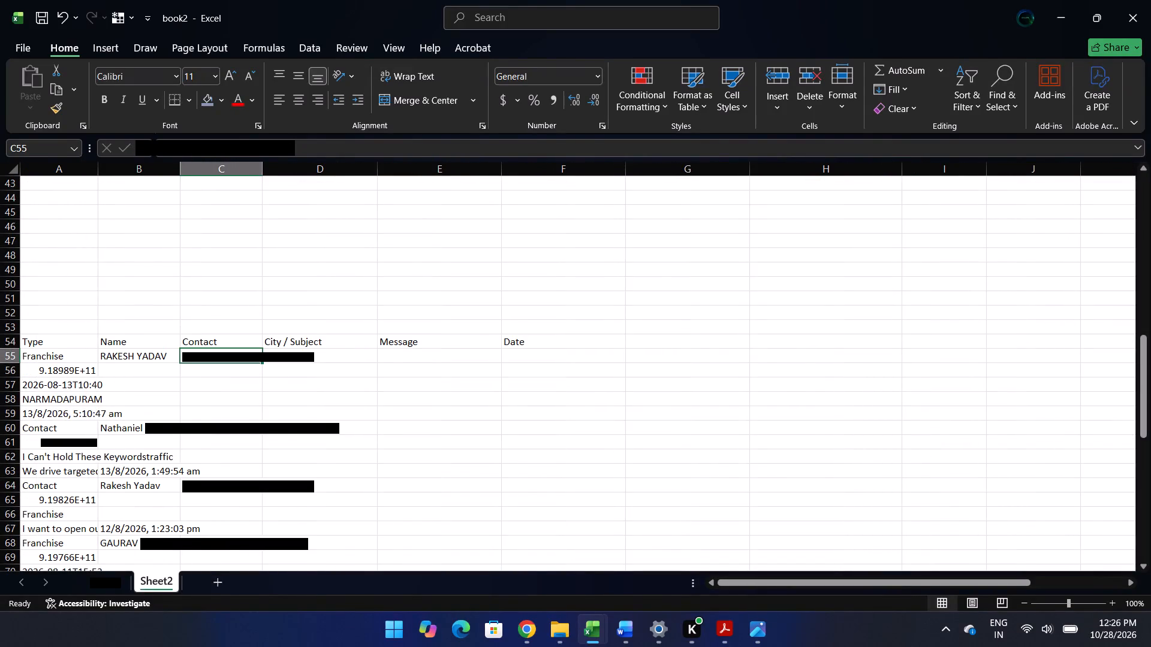
# Move the phone numbers from A56 and A61 into the Contact cells C55 and C60, replacing the existing entries.
pyautogui.hscroll(2, 180, 435)
pyautogui.scroll(-1, 180, 435)
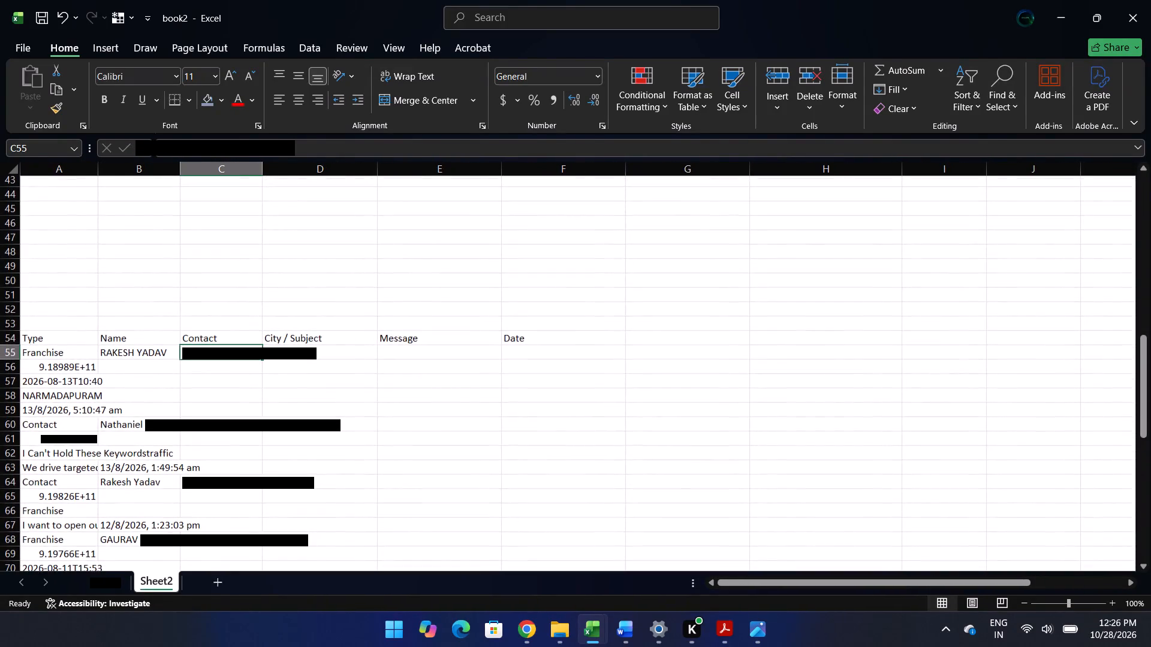
pyautogui.scroll(-1, 180, 435)
pyautogui.click(65, 372)
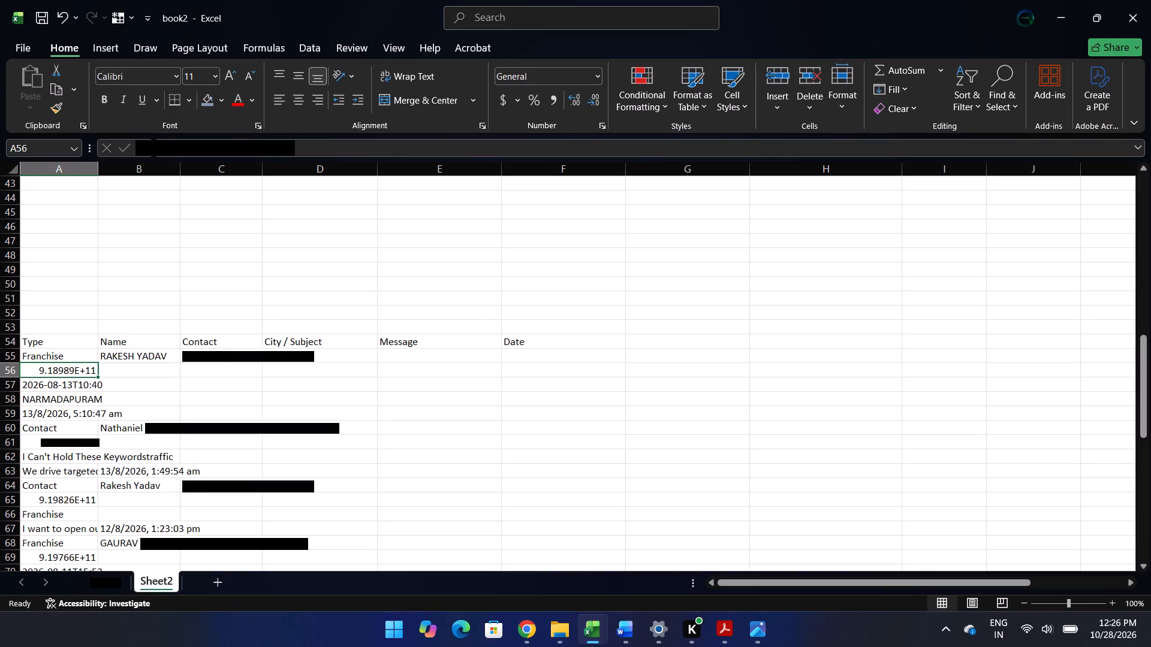
pyautogui.hotkey('ctrl', 'x')
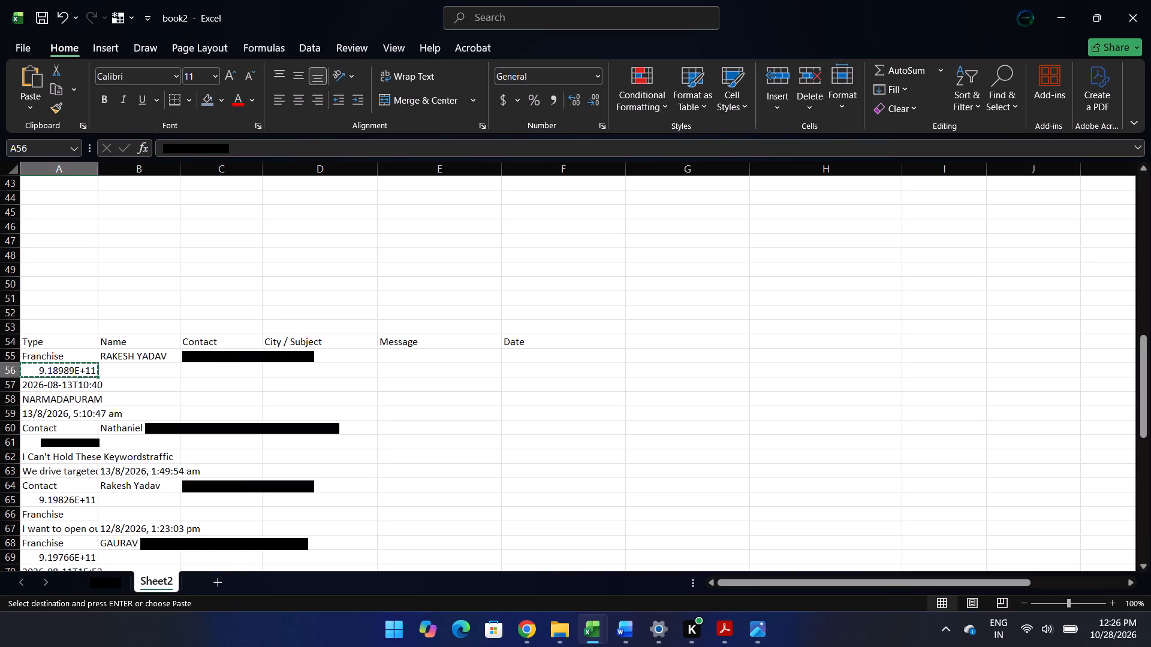
pyautogui.click(242, 356)
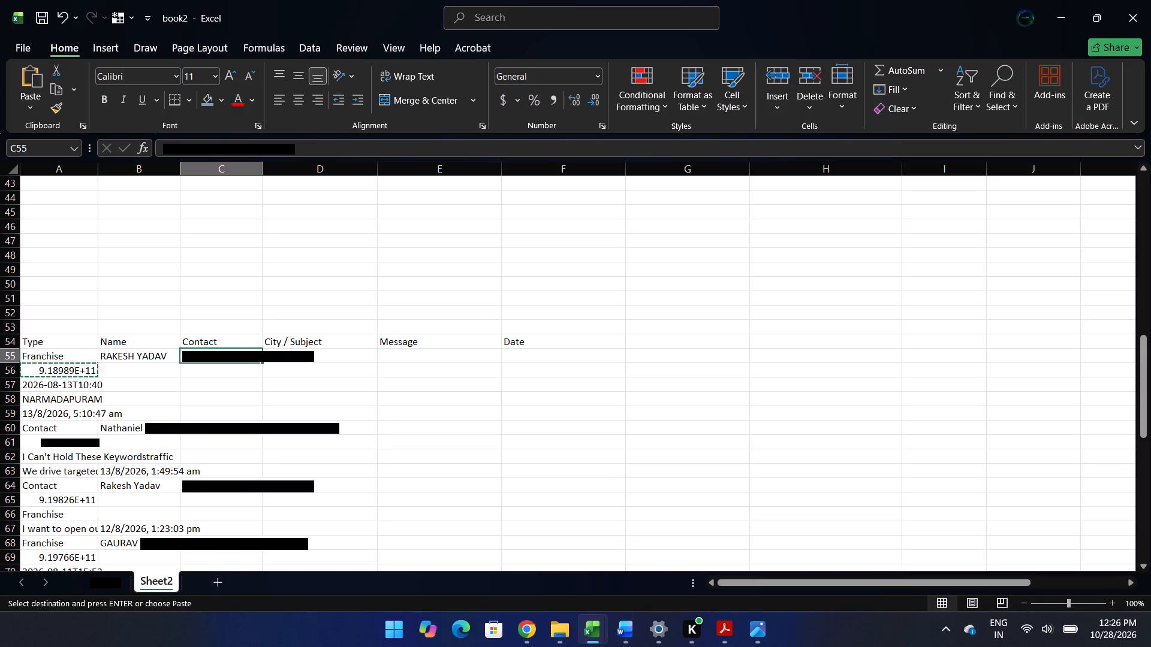
pyautogui.hotkey('ctrl', 'v')
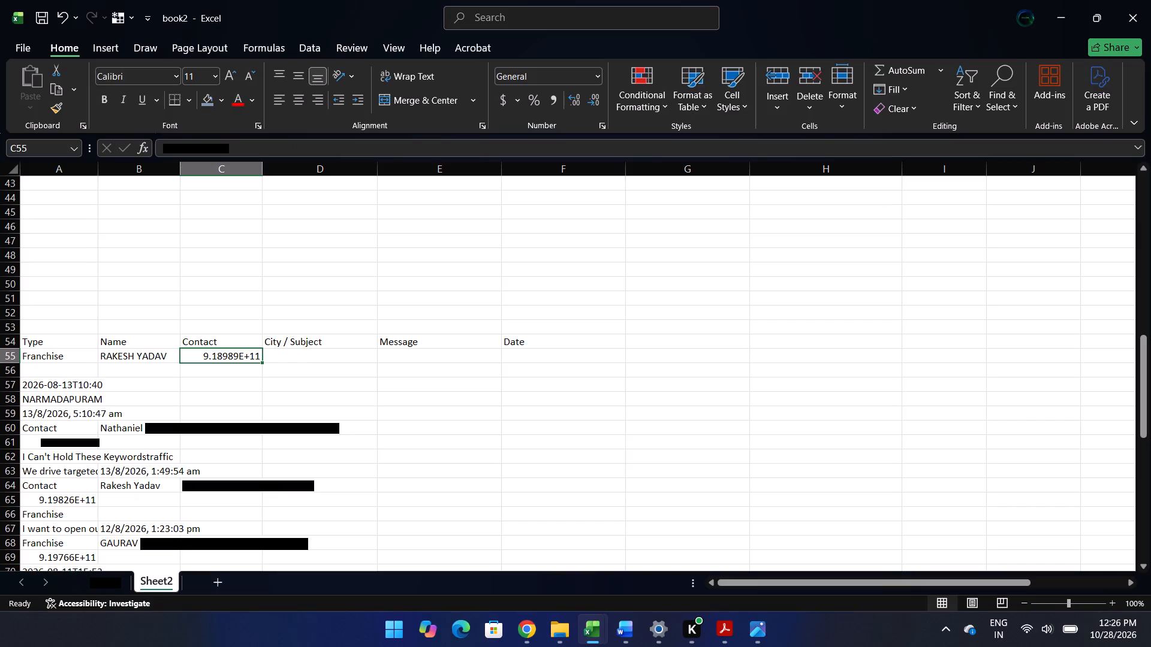
pyautogui.click(62, 445)
pyautogui.hotkey('ctrl', 'x')
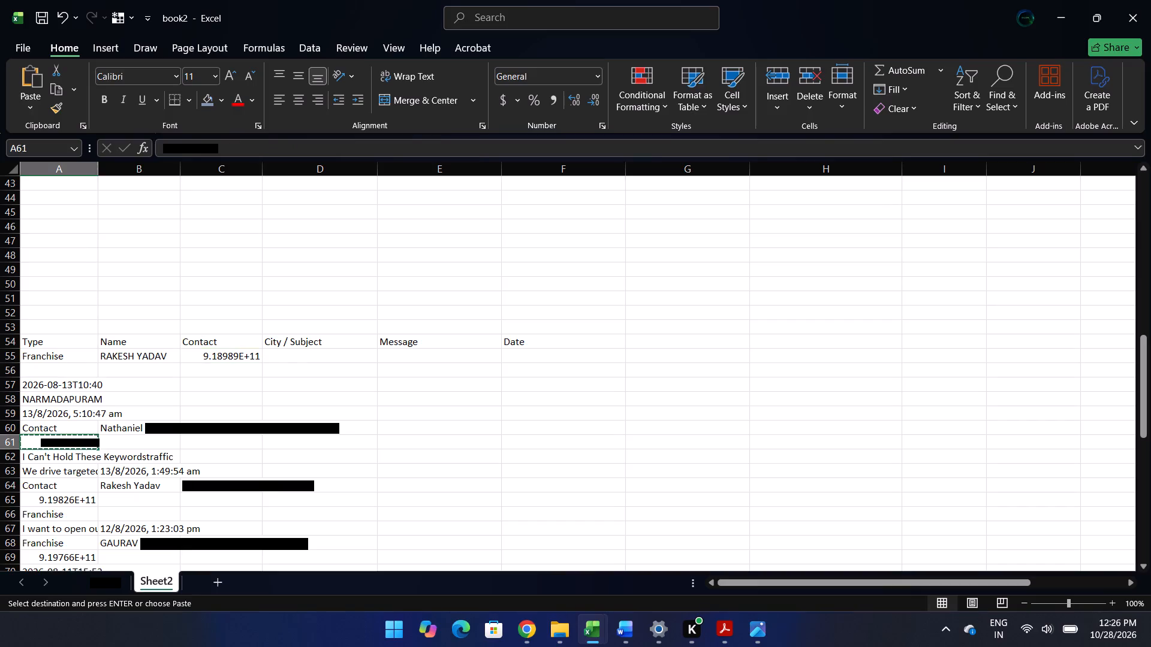
pyautogui.click(229, 425)
pyautogui.hotkey('ctrl', 'v')
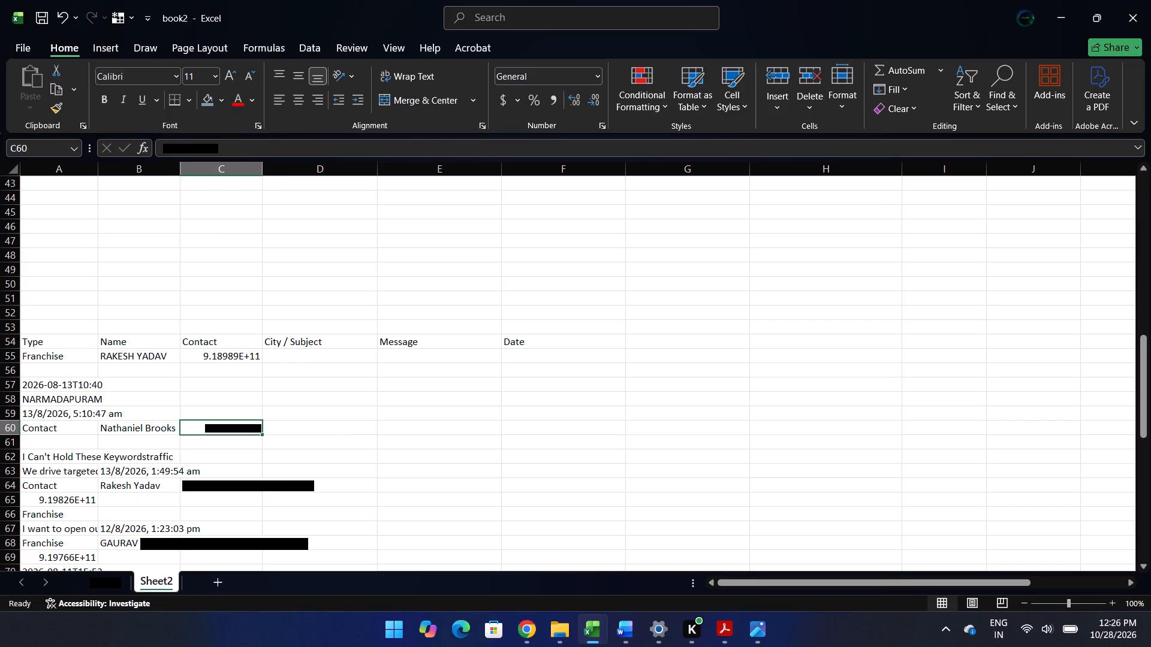
# Move the city NARMADAPURAM from A58 into the City / Subject cell D55.
pyautogui.click(56, 401)
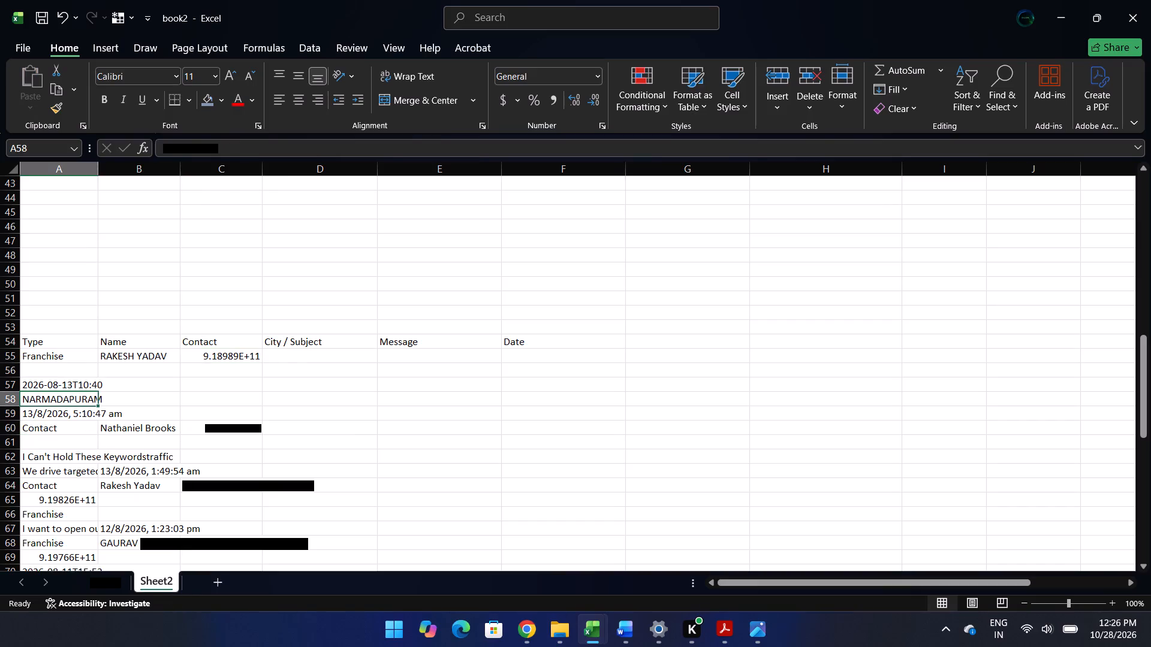
pyautogui.hotkey('ctrl', 'x')
pyautogui.click(315, 357)
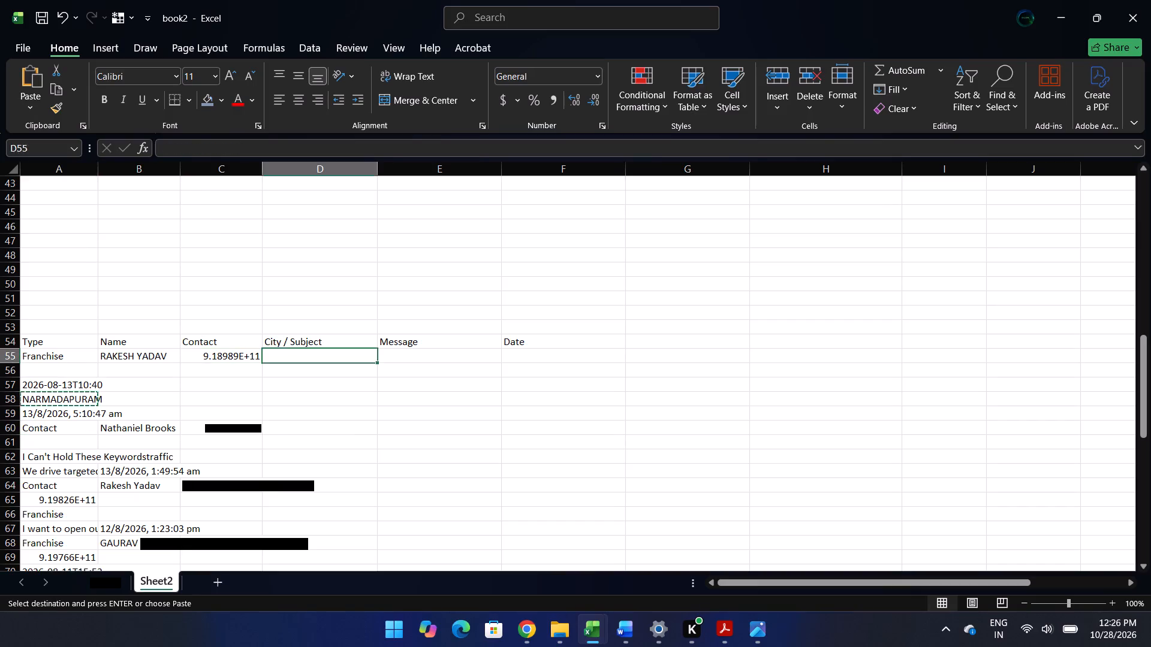
pyautogui.hotkey('ctrl', 'v')
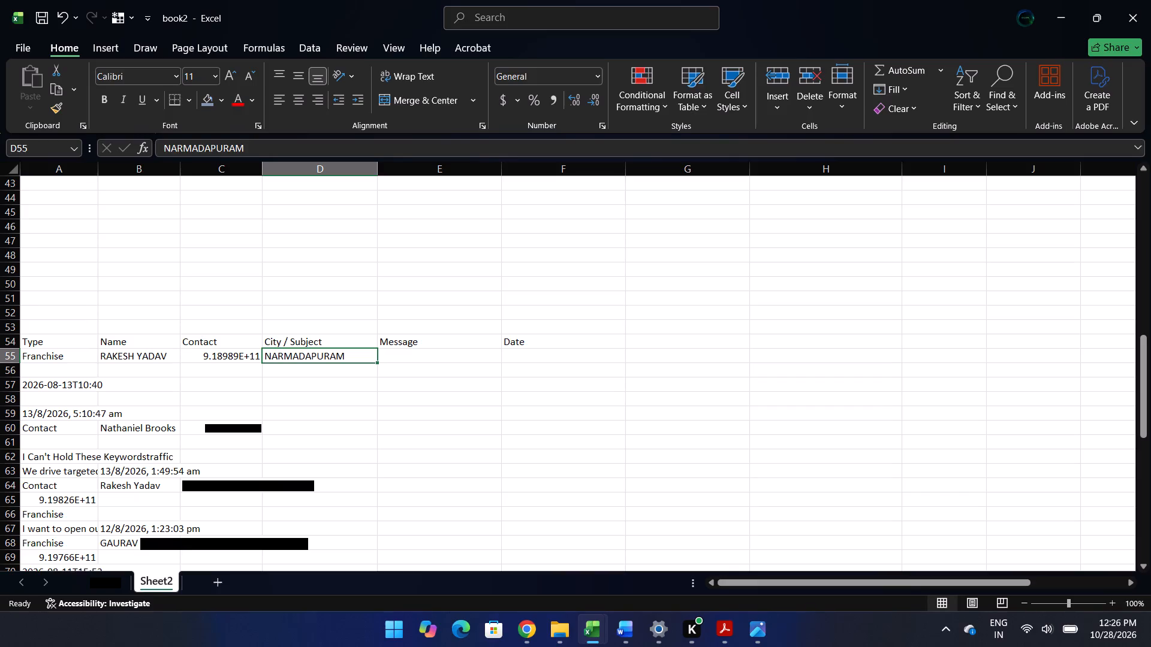
# Move the phone numbers from A65 and A69 into the Contact cells C64 and C68, replacing the existing entries.
pyautogui.scroll(-1, 157, 499)
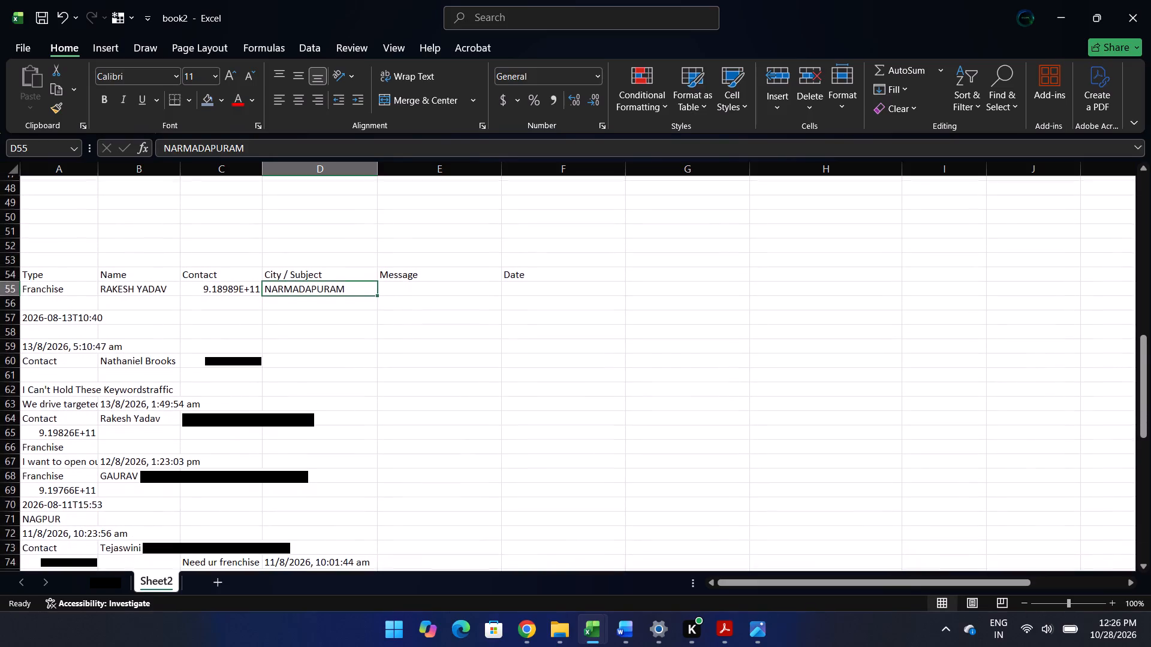
pyautogui.scroll(-1, 157, 495)
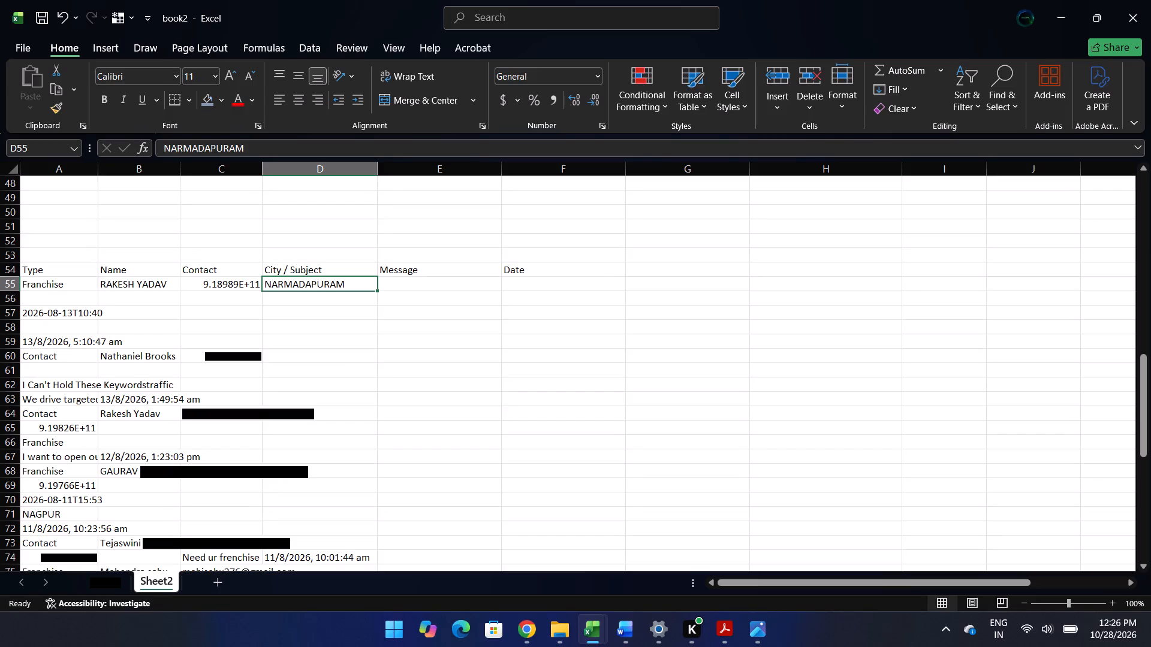
pyautogui.click(55, 428)
pyautogui.hotkey('ctrl', 'x')
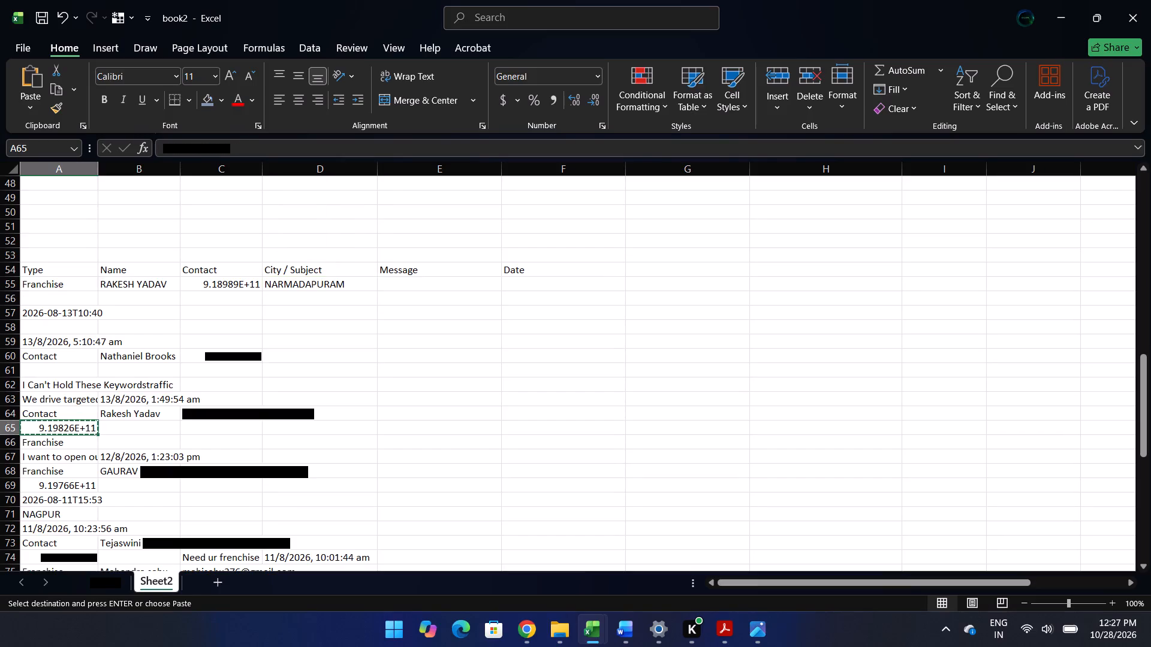
pyautogui.click(209, 415)
pyautogui.hotkey('ctrl', 'v')
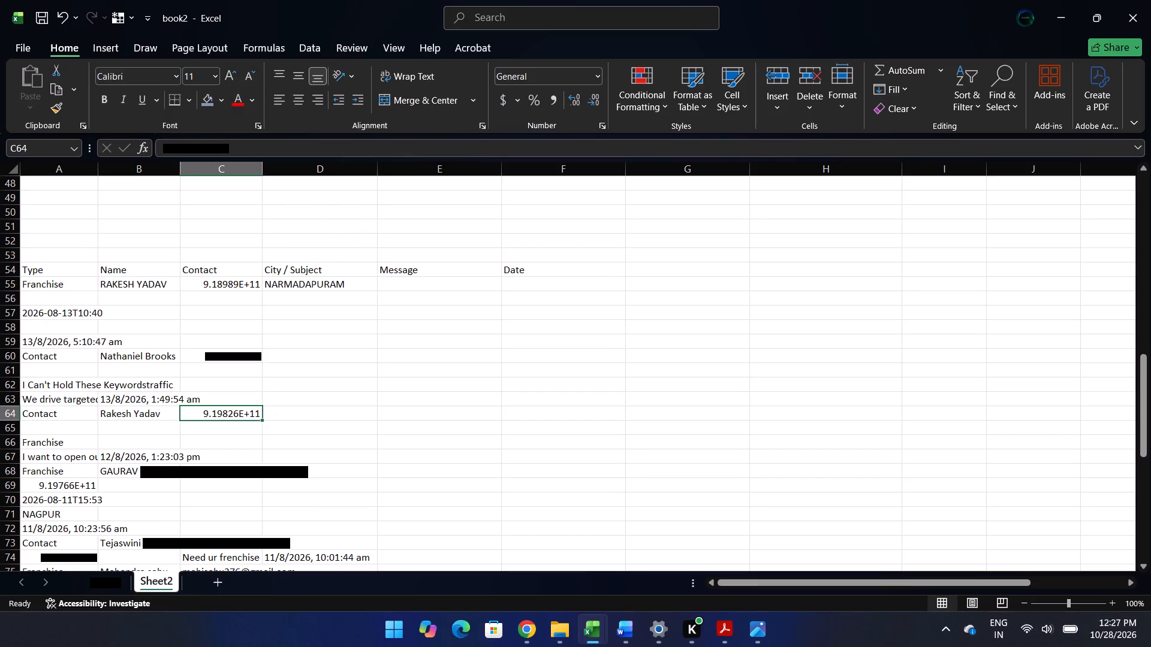
pyautogui.scroll(-1, 239, 411)
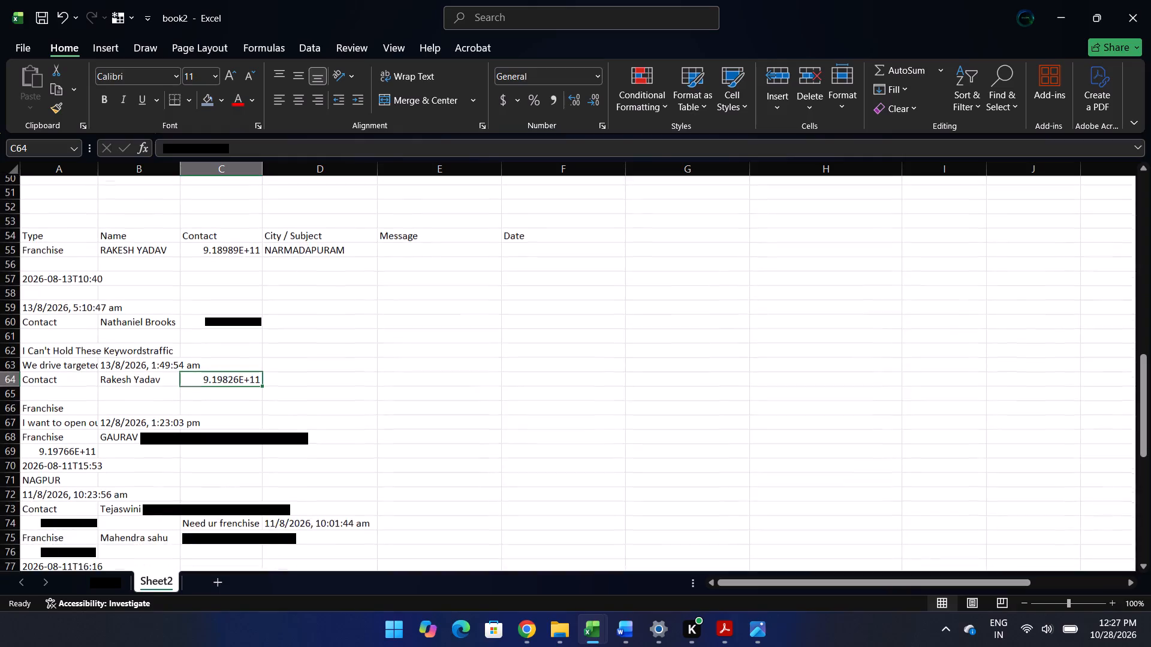
pyautogui.scroll(-1, 239, 389)
pyautogui.click(67, 373)
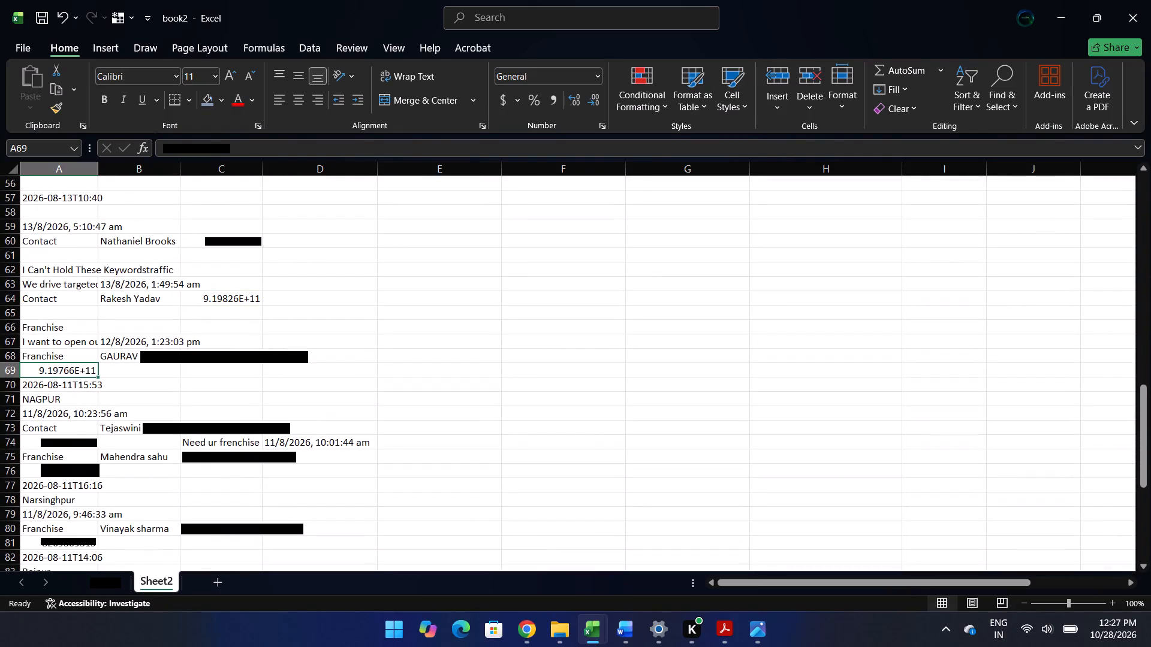
pyautogui.hotkey('ctrl', 'x')
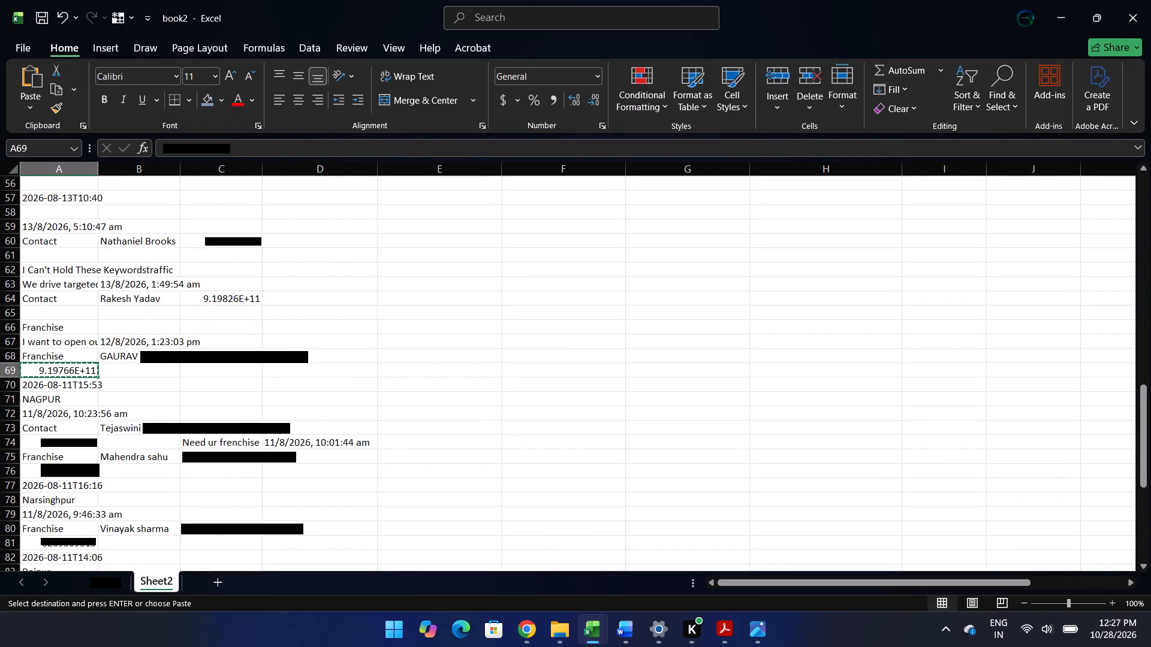
pyautogui.click(206, 358)
pyautogui.hotkey('ctrl', 'v')
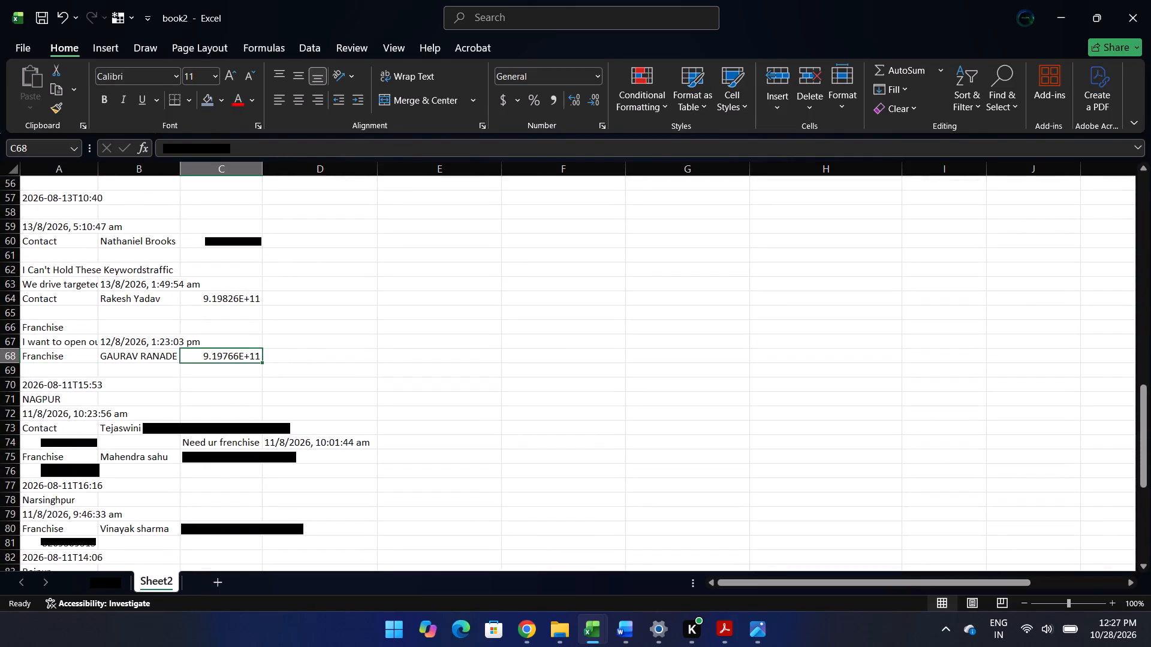
# Move the city NAGPUR from A71 into the City / Subject cell D68.
pyautogui.click(38, 402)
pyautogui.hotkey('ctrl', 'x')
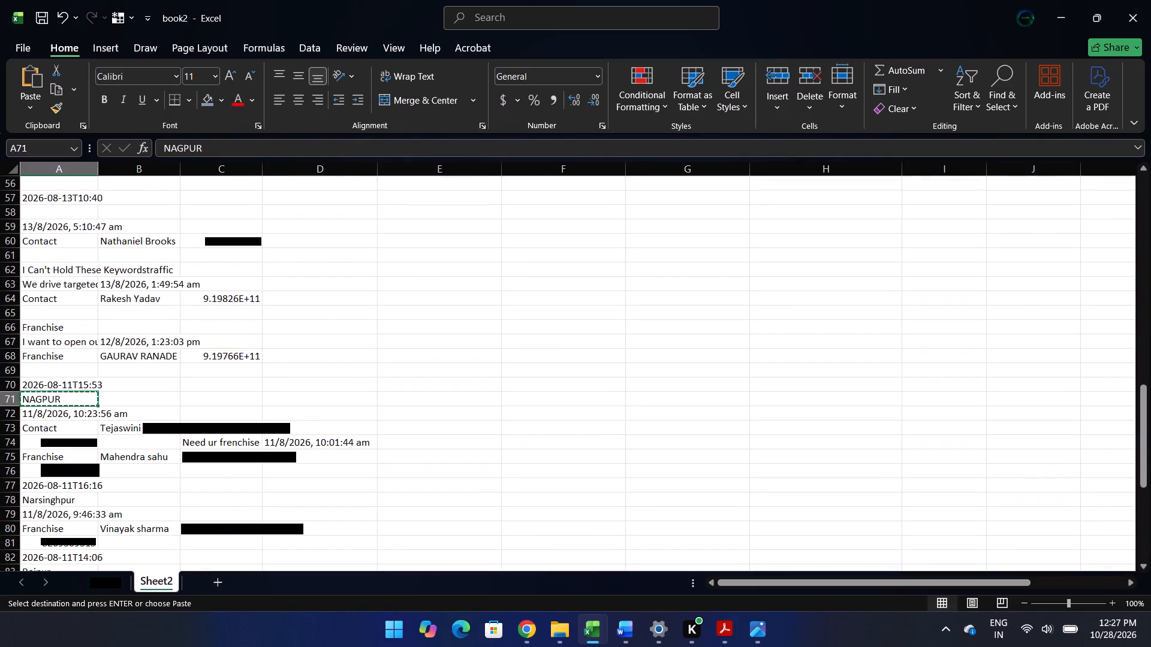
pyautogui.click(287, 356)
pyautogui.hotkey('ctrl', 'v')
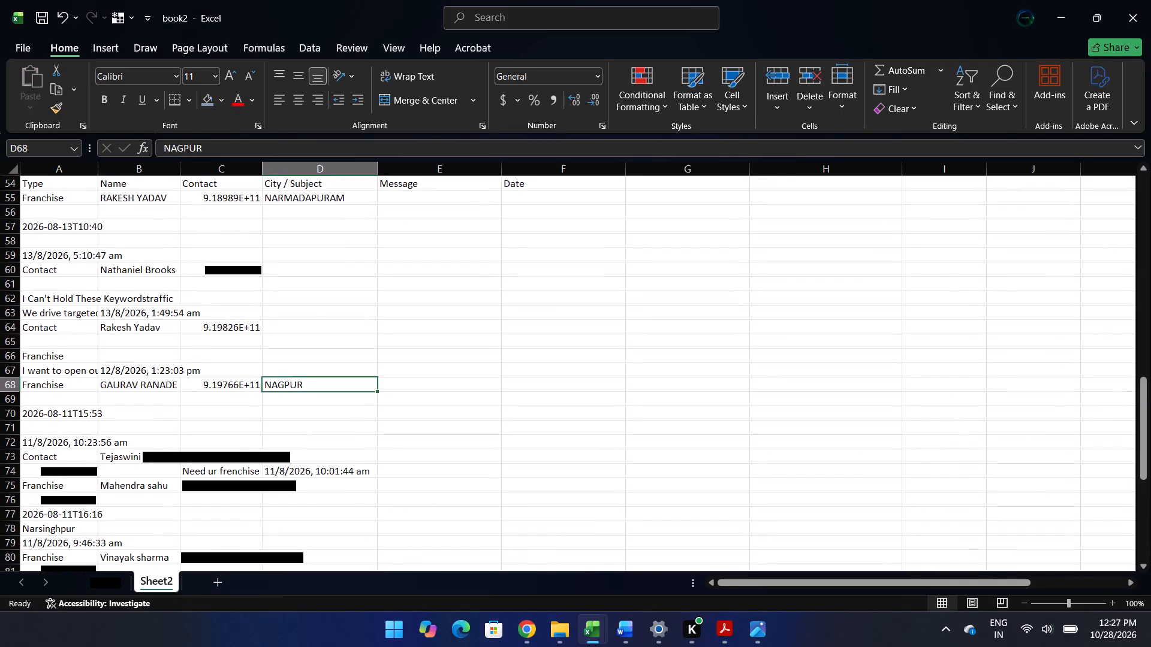
# Examine the full message in A63 and the enquiry records around it.
pyautogui.click(73, 317)
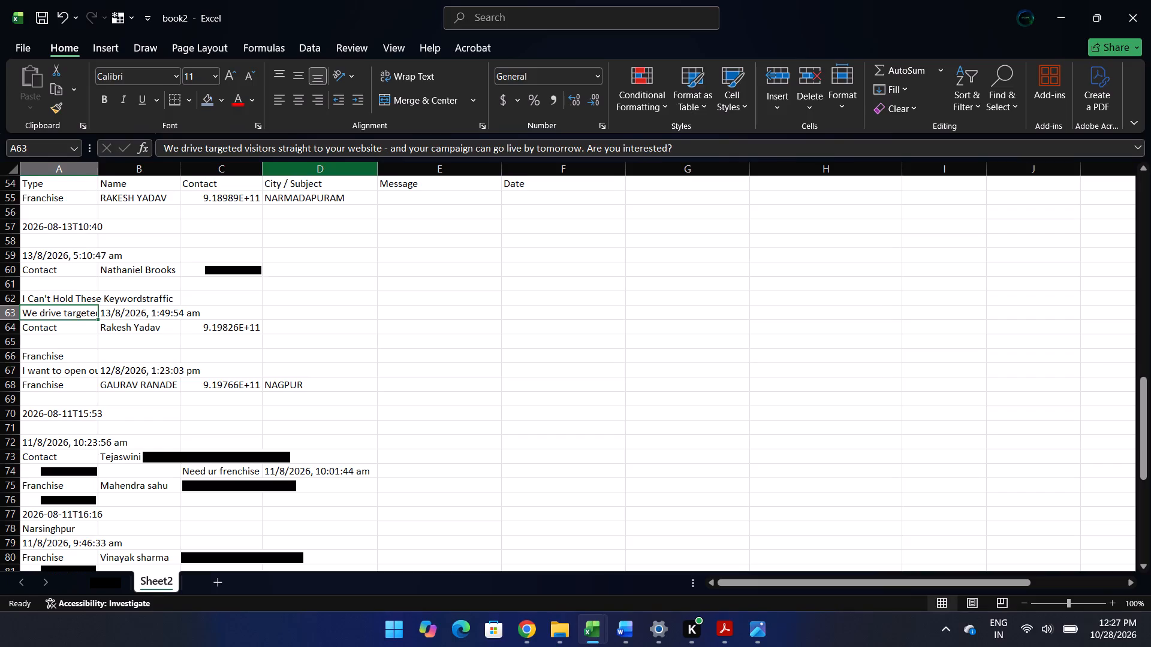
pyautogui.hscroll(1, 160, 317)
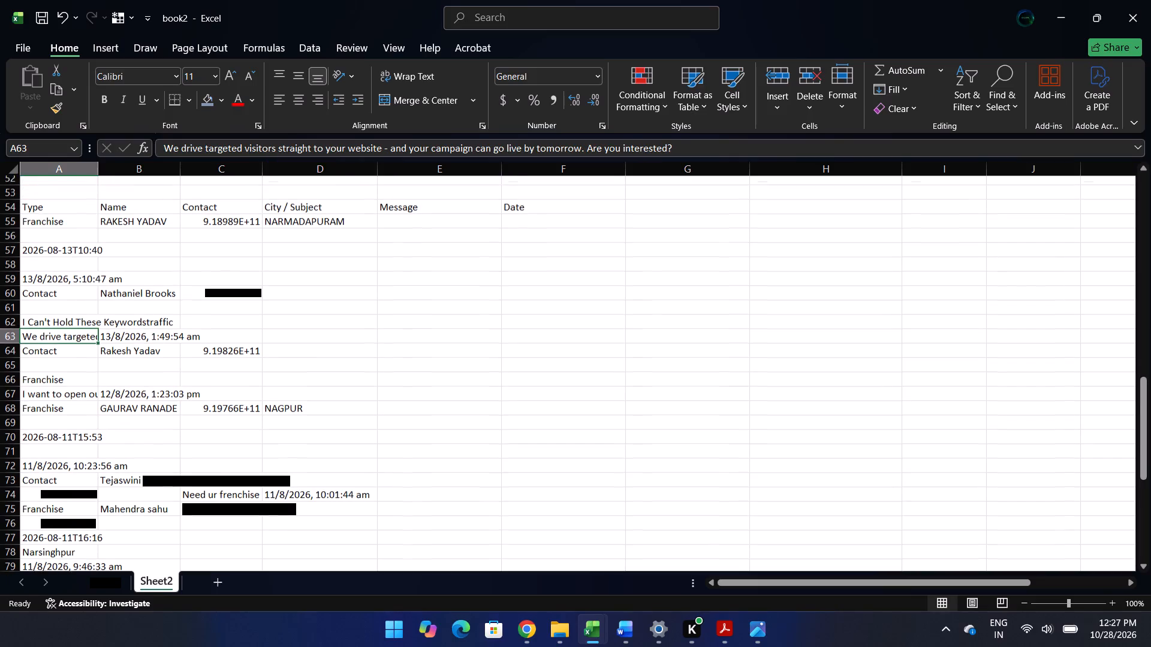
pyautogui.hscroll(2, 160, 317)
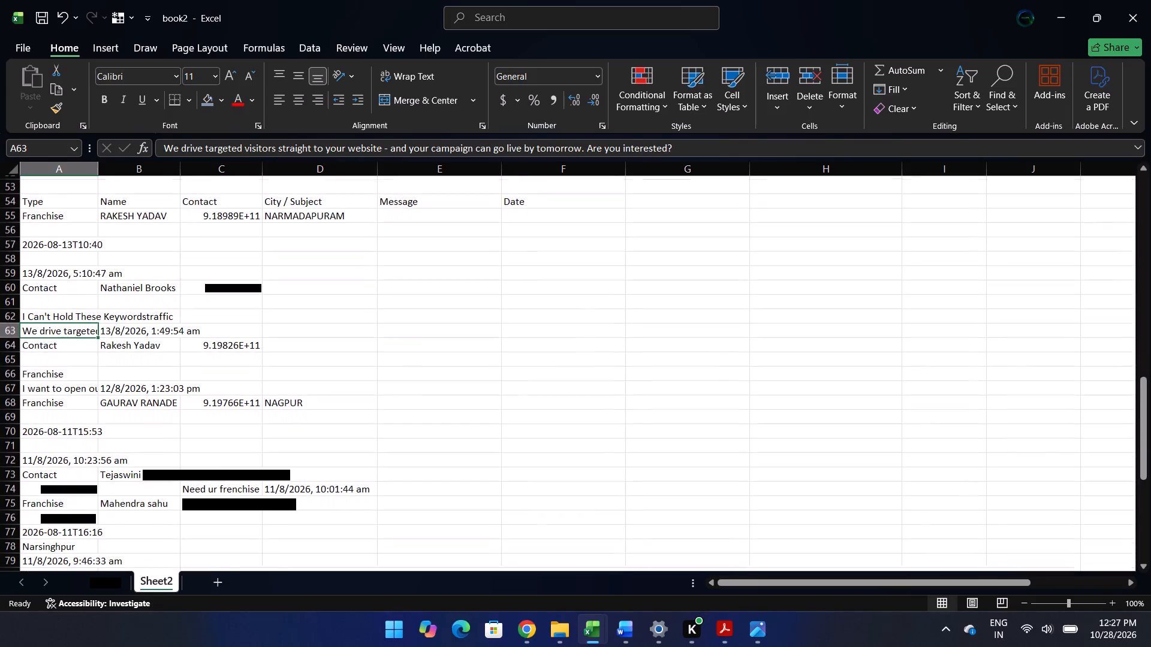
pyautogui.hscroll(3, 160, 317)
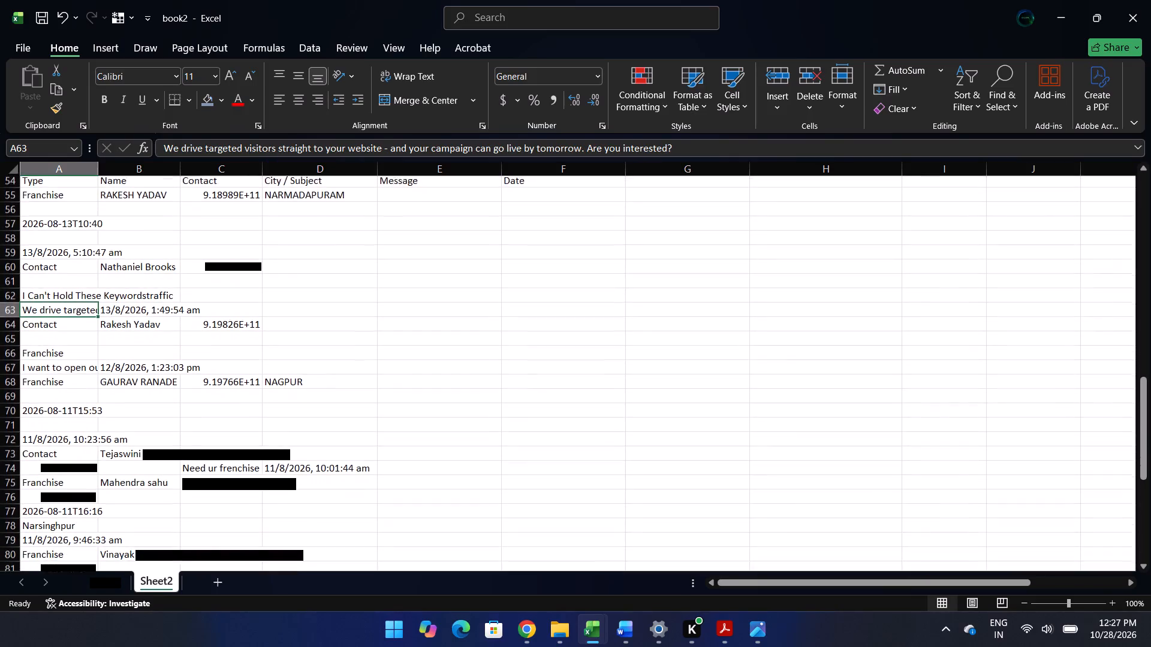
pyautogui.hscroll(2, 160, 317)
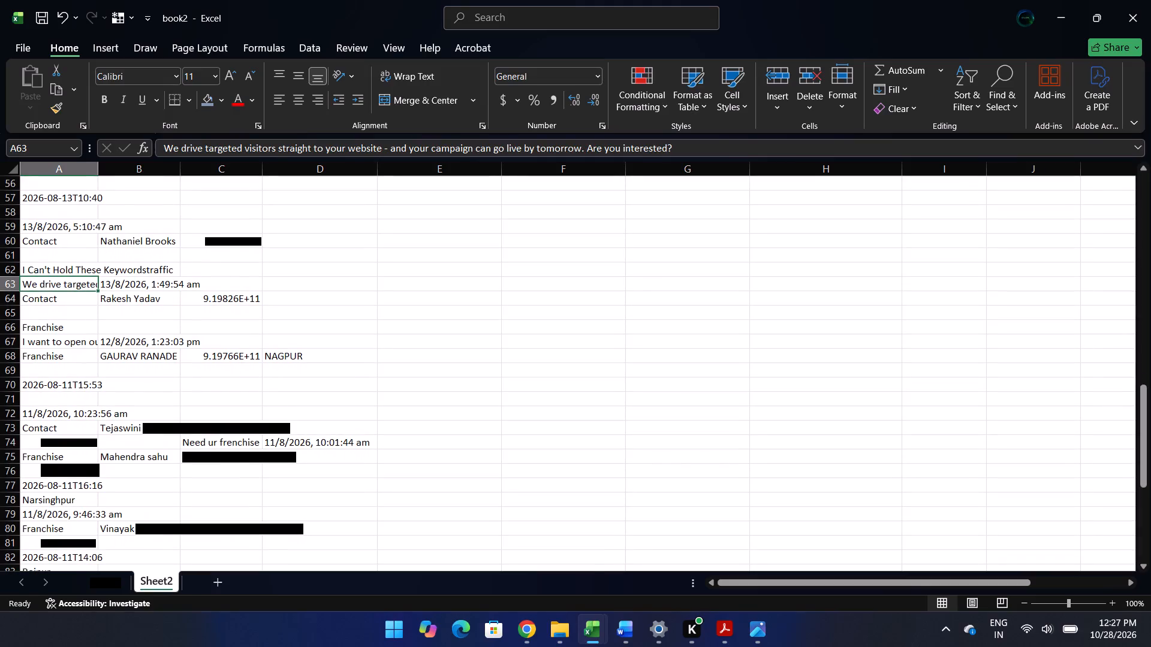
pyautogui.scroll(1, 160, 317)
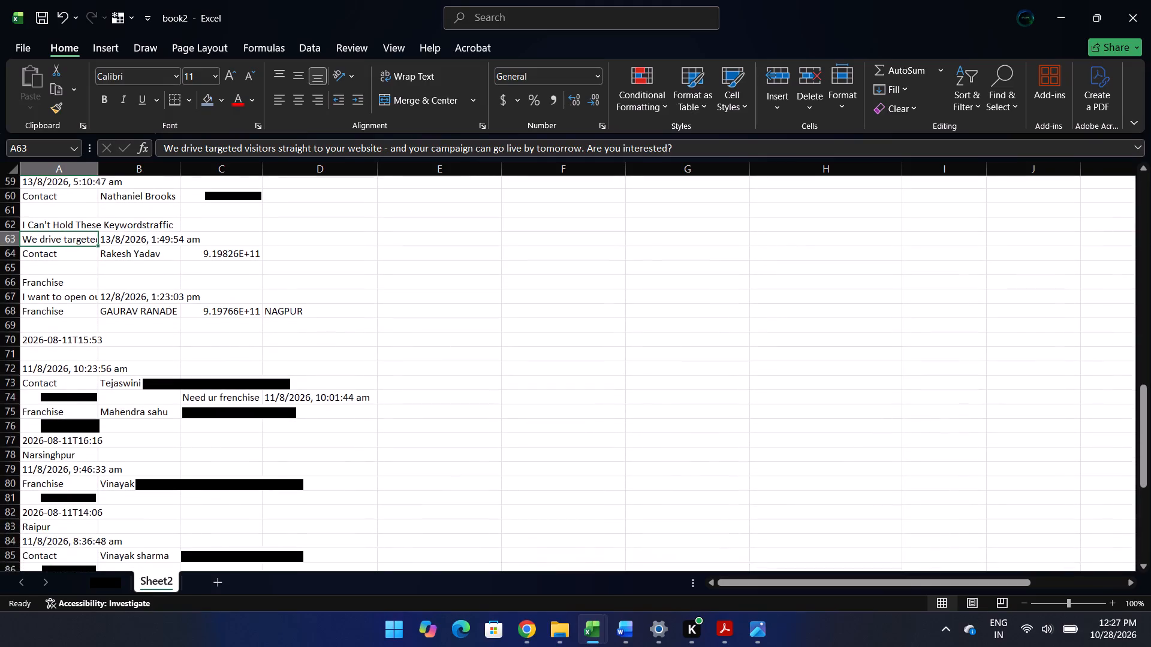
pyautogui.scroll(1, 160, 317)
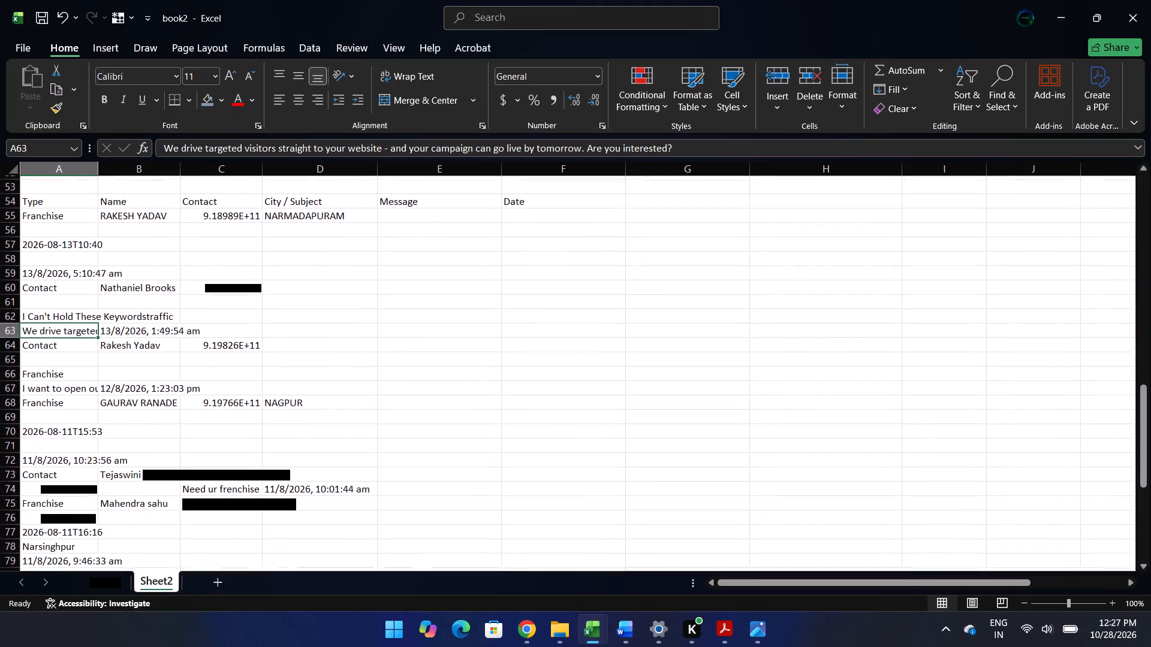
pyautogui.scroll(1, 160, 317)
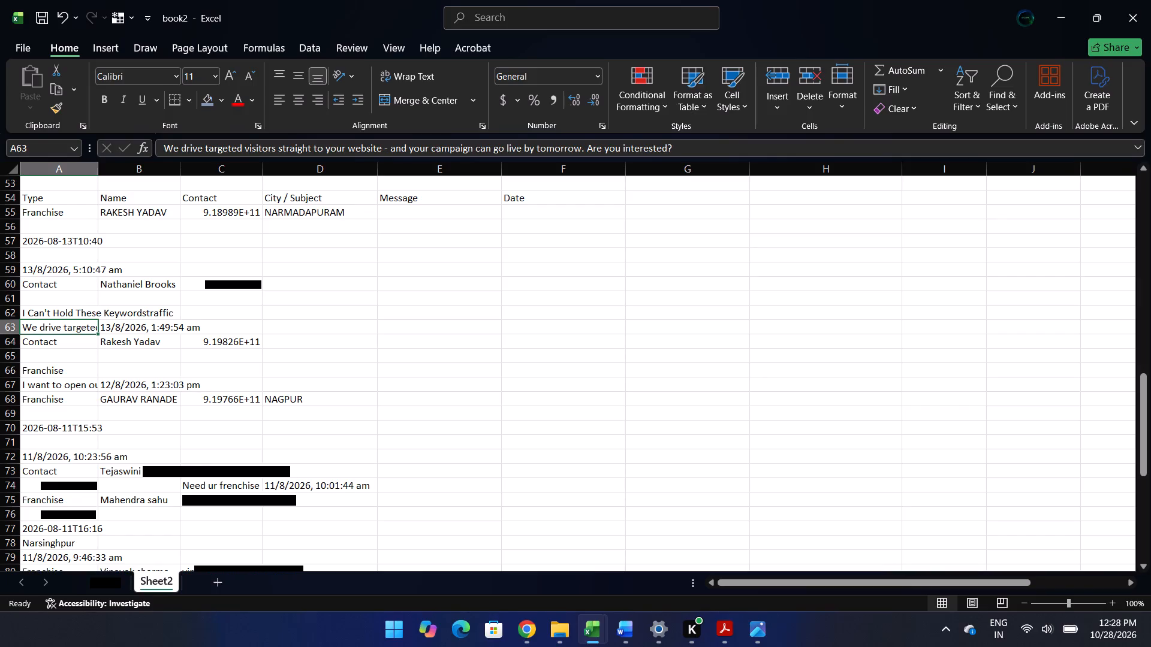
# Move the phone number from A74 into the Contact cell C73, replacing the existing entry.
pyautogui.scroll(-1, 75, 474)
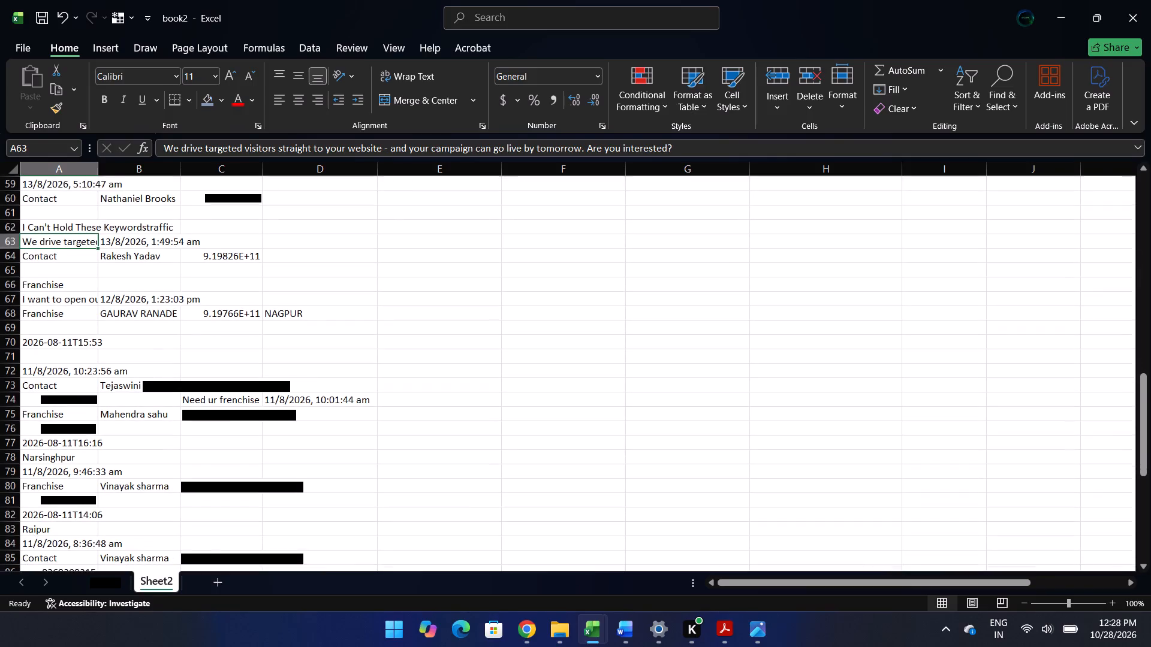
pyautogui.scroll(-1, 75, 474)
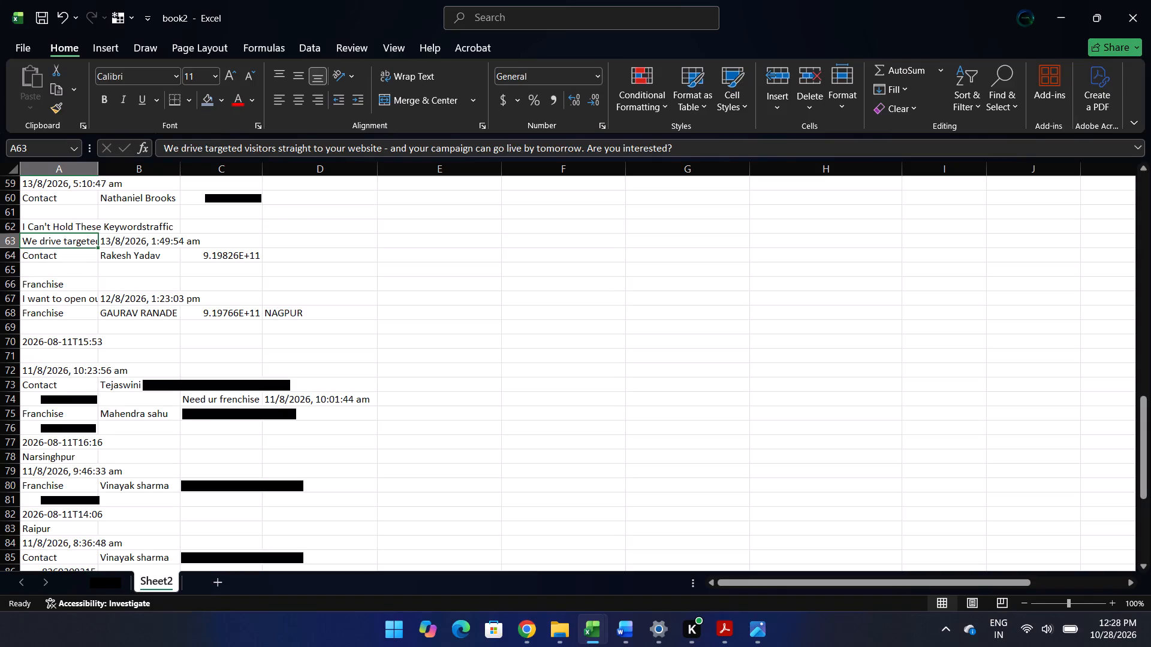
pyautogui.click(73, 399)
pyautogui.hotkey('ctrl', 'x')
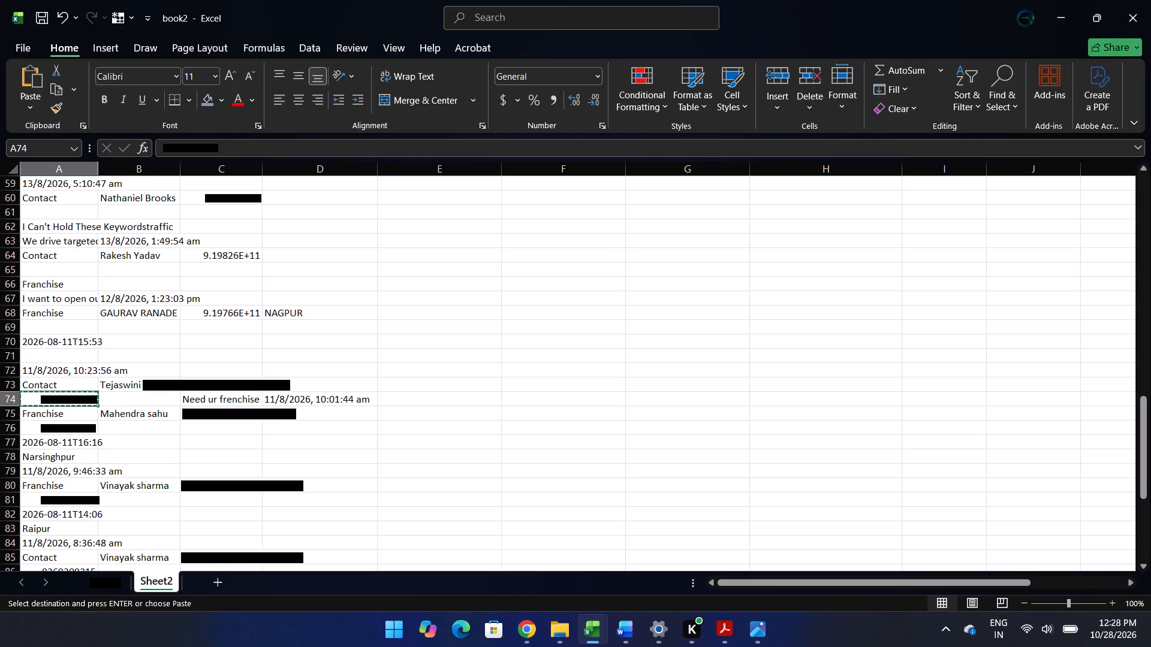
pyautogui.click(227, 388)
pyautogui.hotkey('ctrl', 'v')
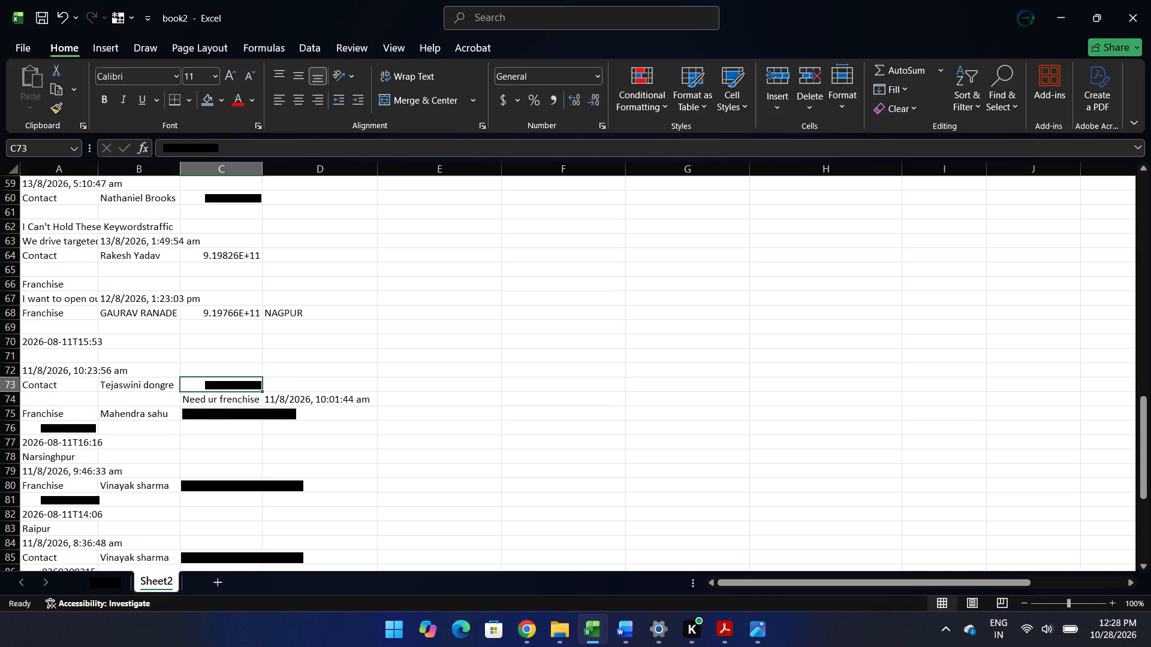
# Move the phone number from A76 into Contact cell C75, replacing the existing entry, and the city Narsinghpur from A78 into City / Subject cell D75.
pyautogui.click(59, 430)
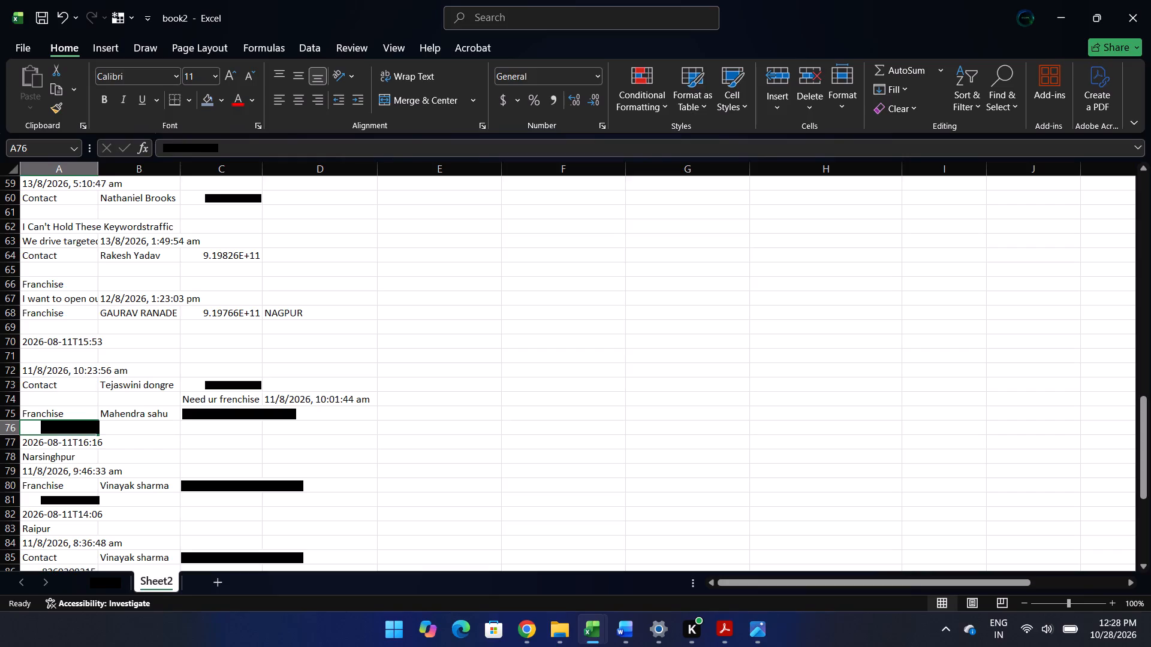
pyautogui.hotkey('ctrl', 'x')
pyautogui.click(243, 420)
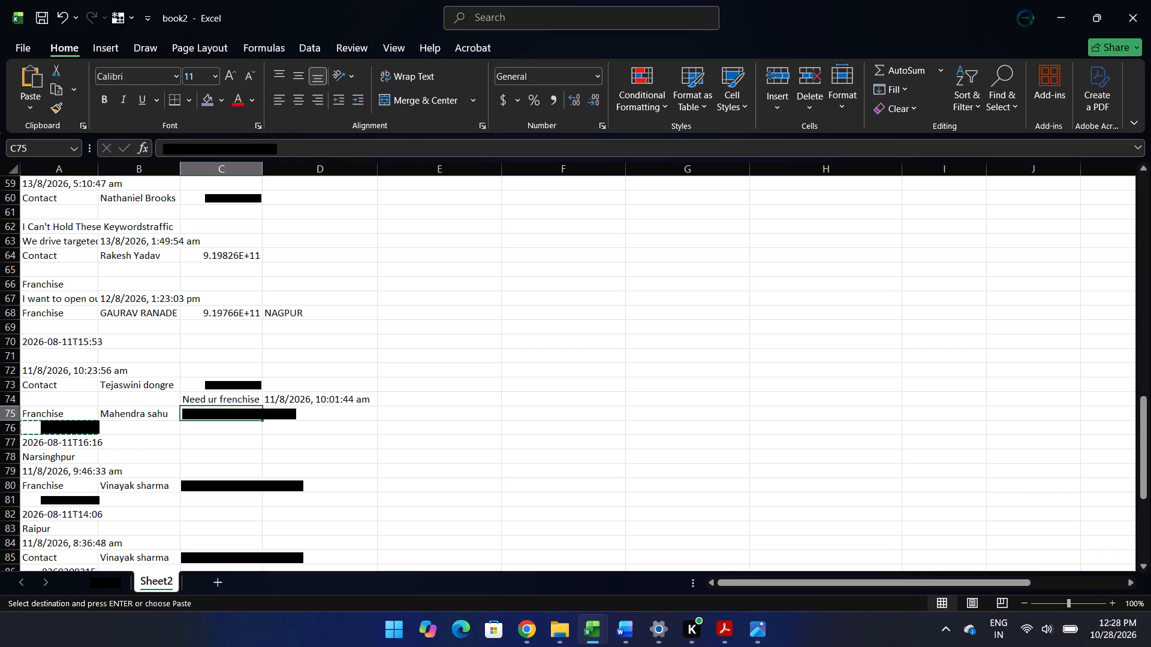
pyautogui.hotkey('ctrl', 'v')
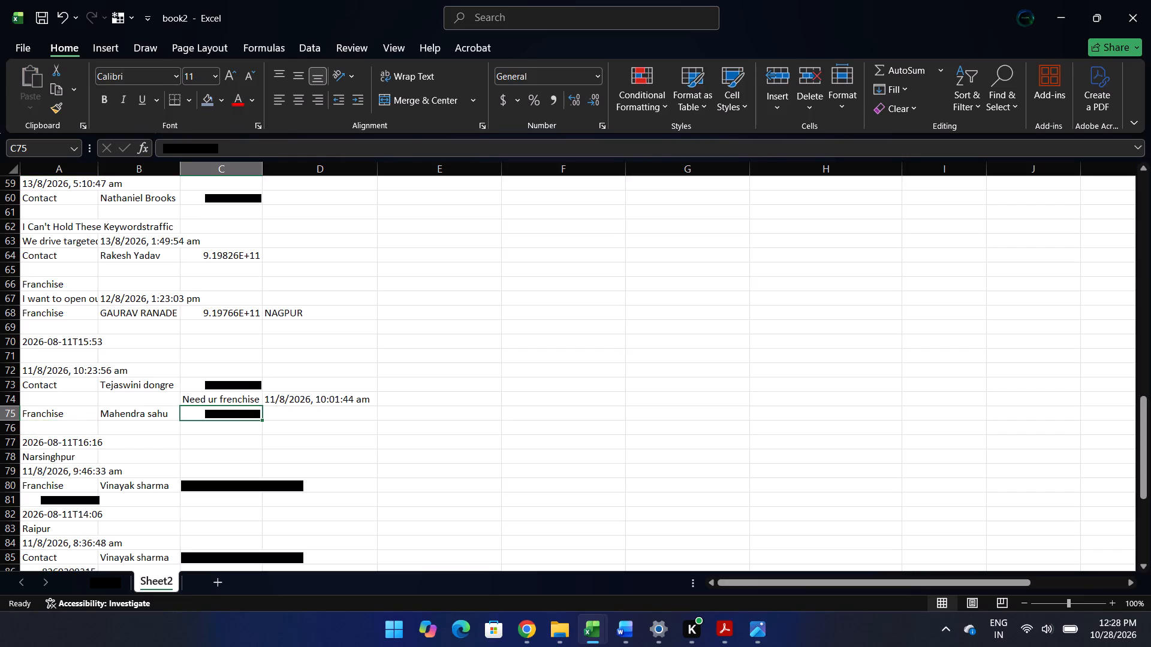
pyautogui.click(60, 462)
pyautogui.hotkey('ctrl', 'x')
pyautogui.click(313, 415)
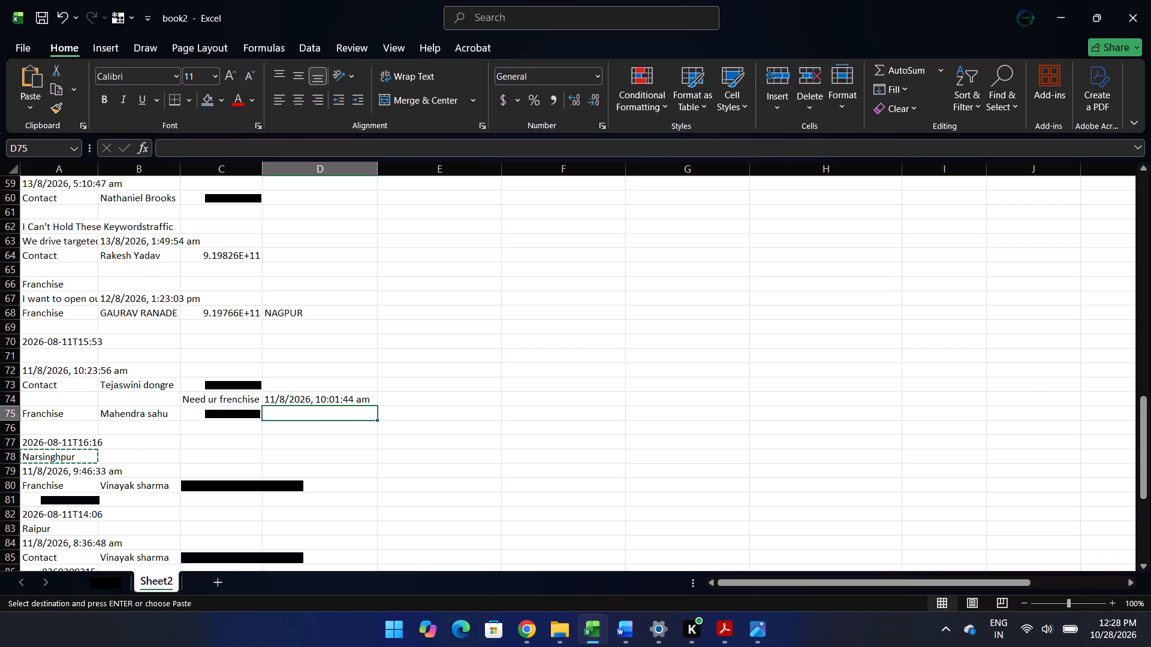
pyautogui.hotkey('ctrl', 'v')
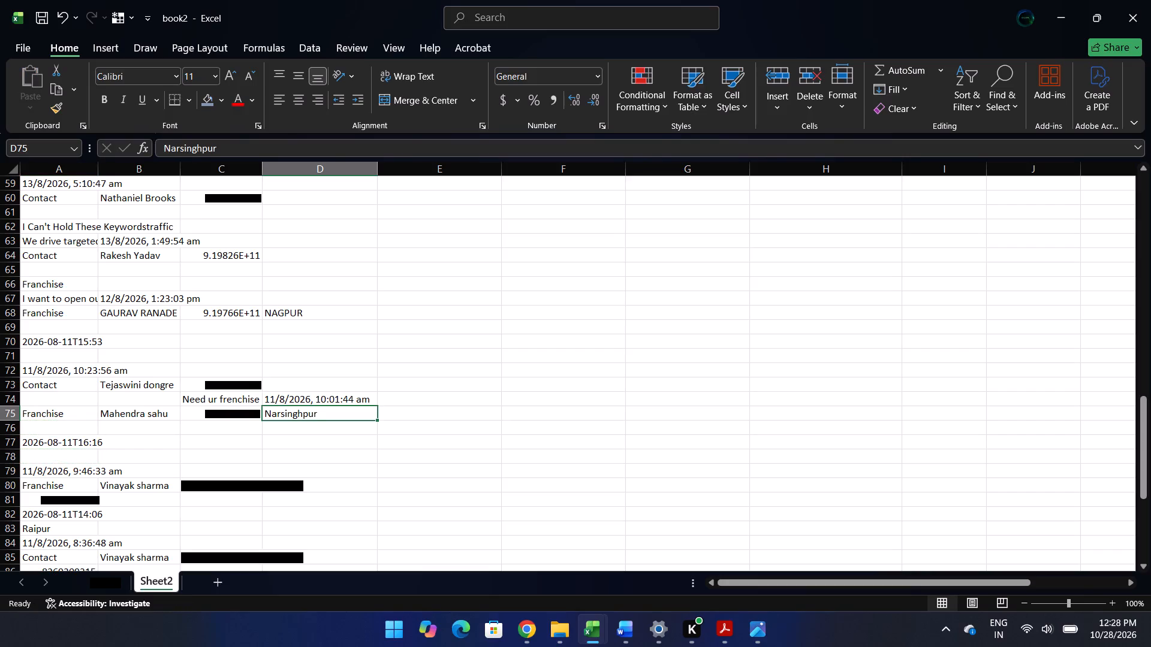
# Move the phone number from A81 into Contact cell C80, replacing the existing entry, and the city Raipur from A83 into City / Subject cell D80.
pyautogui.scroll(-1, 170, 475)
pyautogui.click(46, 400)
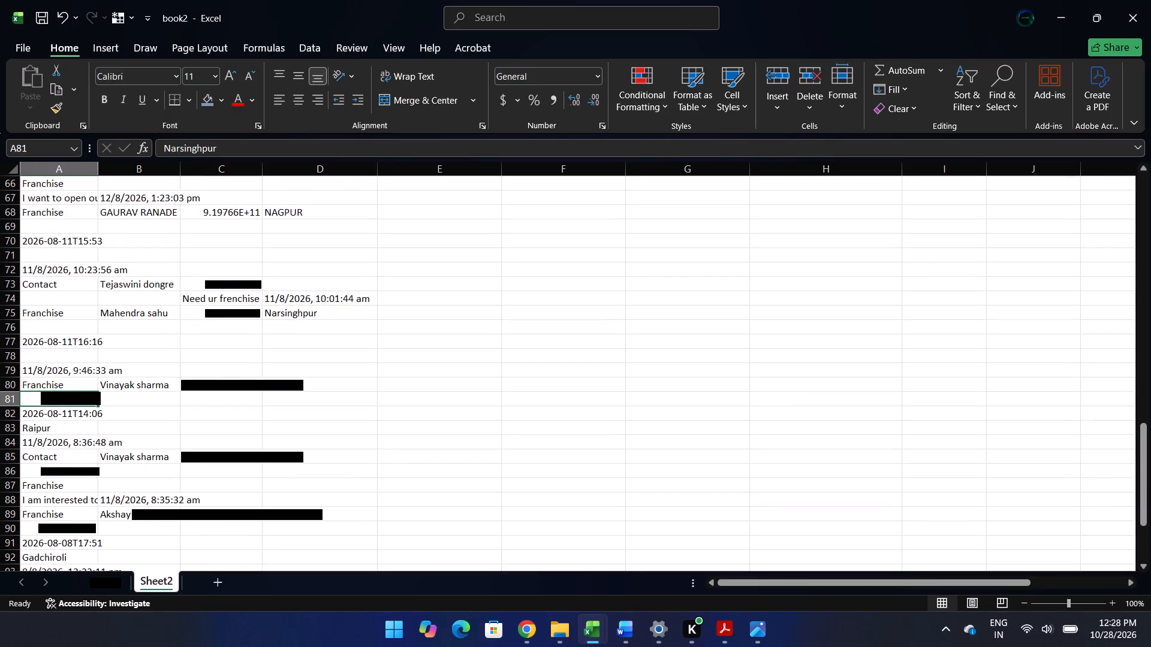
pyautogui.hotkey('ctrl', 'x')
pyautogui.click(198, 385)
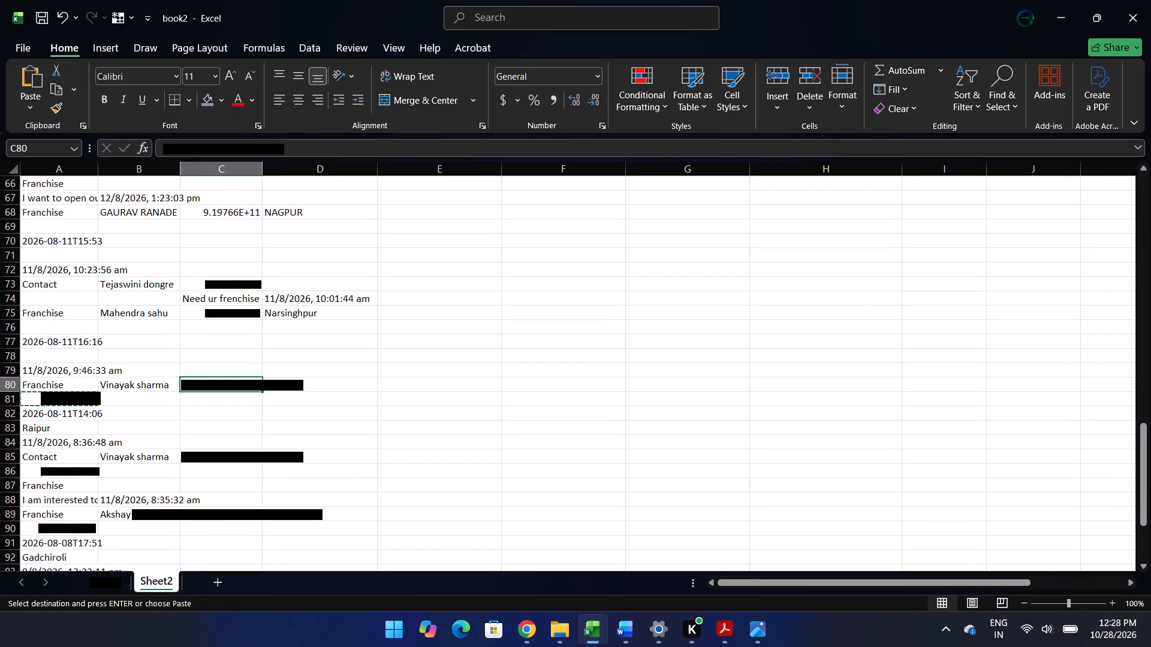
pyautogui.hotkey('ctrl', 'v')
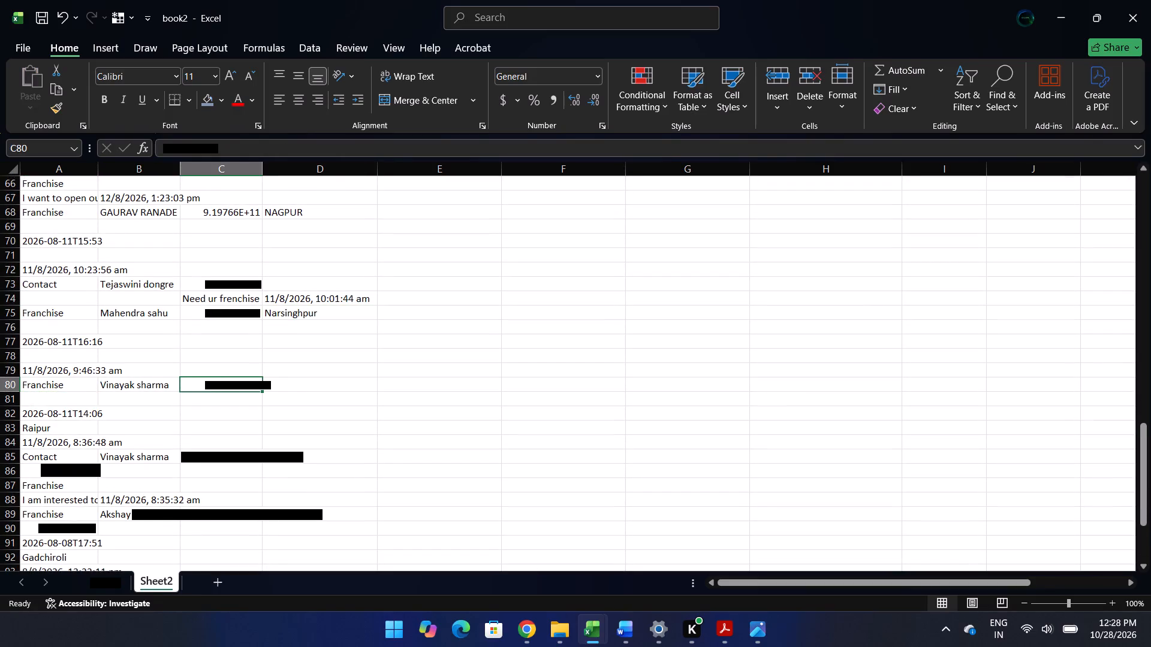
pyautogui.click(47, 427)
pyautogui.hotkey('ctrl', 'x')
pyautogui.click(322, 385)
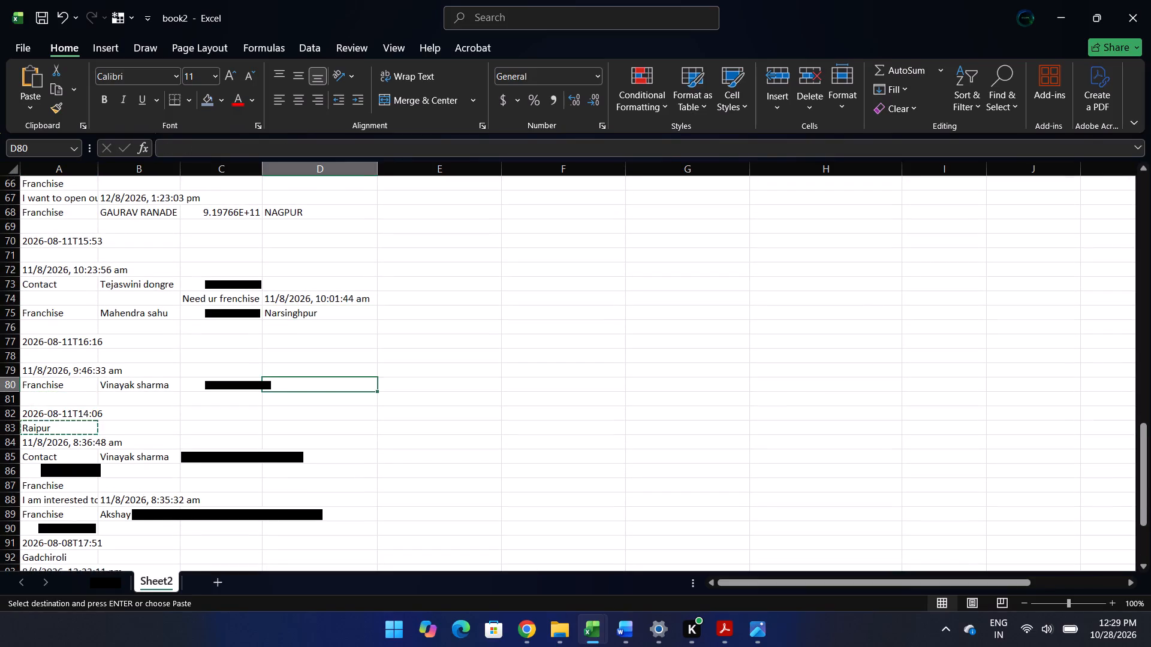
pyautogui.hotkey('ctrl', 'v')
# Move the phone number from A86 into the Contact cell C85, replacing the existing entry.
pyautogui.scroll(-1, 190, 461)
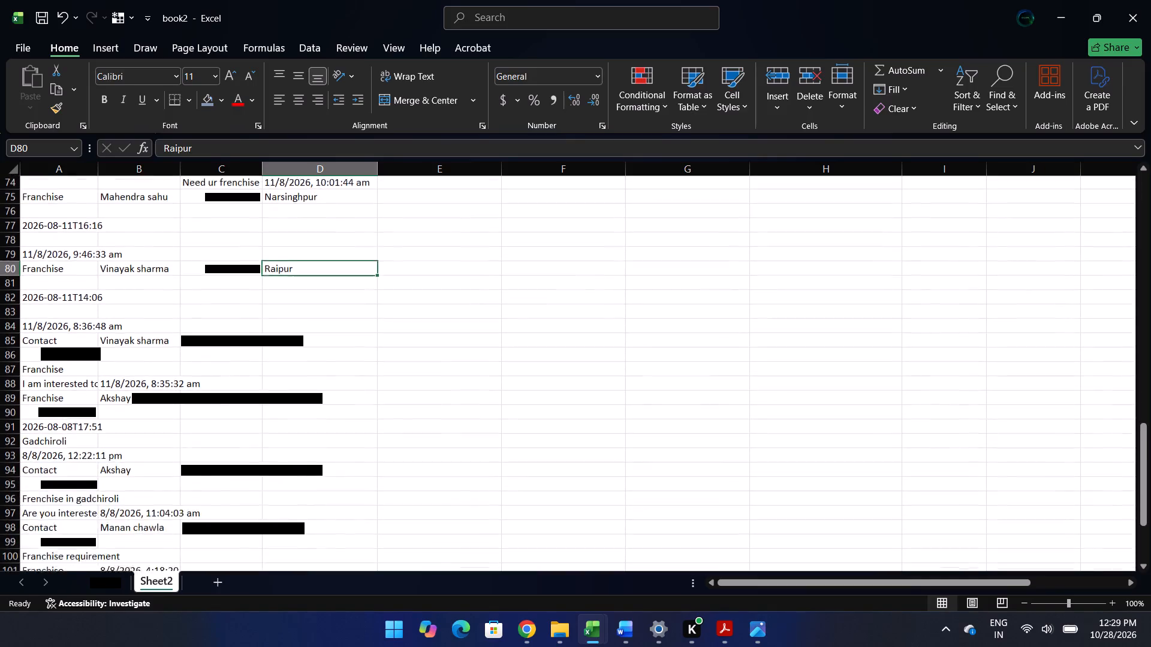
pyautogui.scroll(-1, 190, 461)
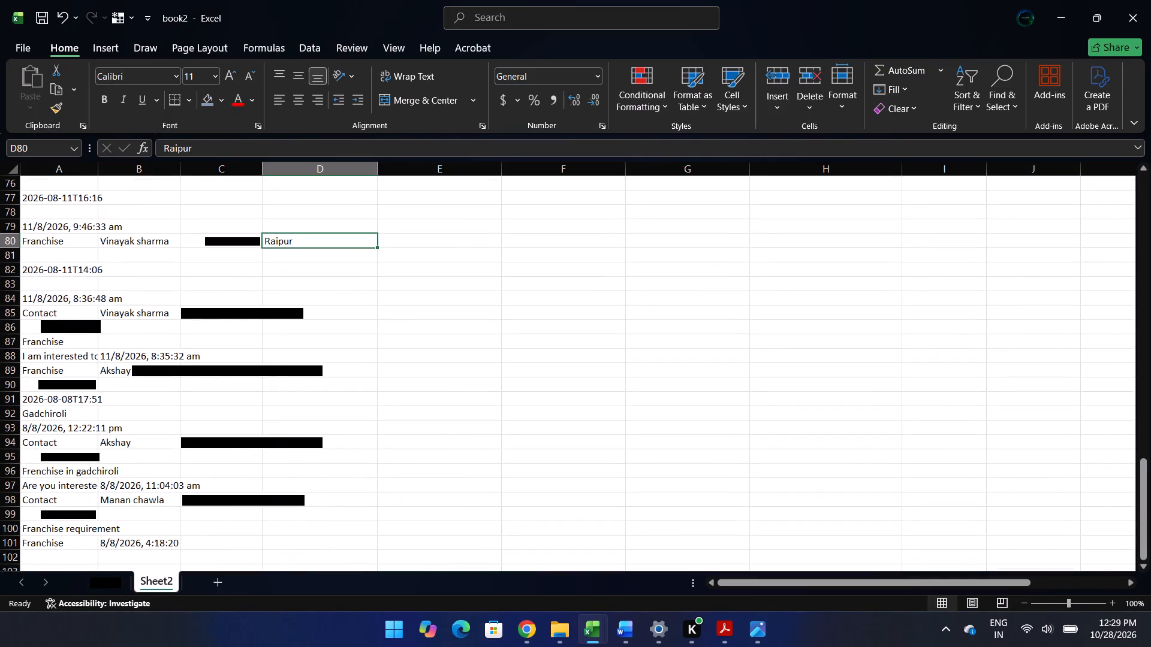
pyautogui.click(59, 328)
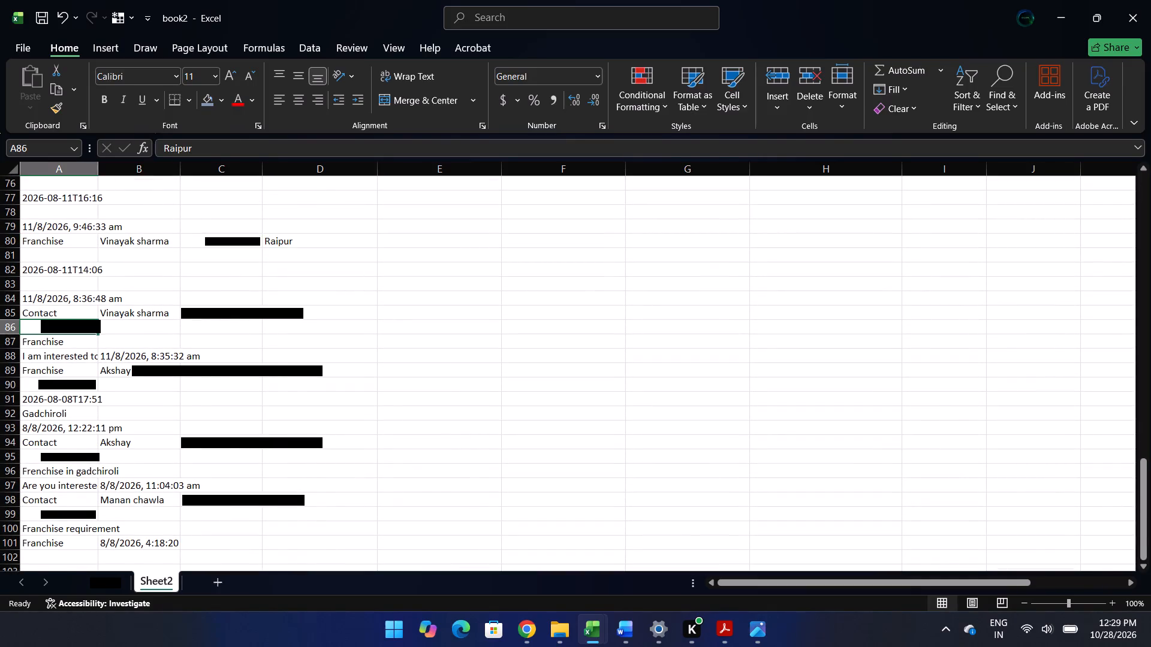
pyautogui.hotkey('ctrl', 'x')
pyautogui.click(218, 319)
pyautogui.hotkey('ctrl', 'v')
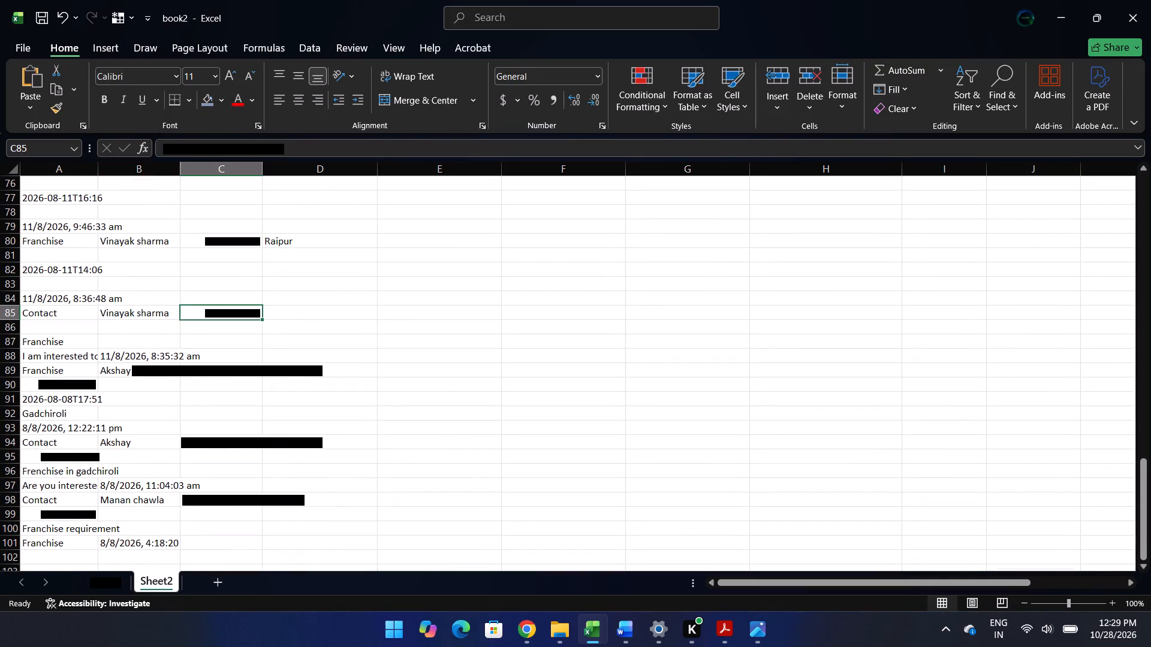
# Move the phone number from A90 into Contact cell C89, replacing the existing entry, and the city Gadchiroli from A92 into City / Subject cell D89.
pyautogui.click(52, 385)
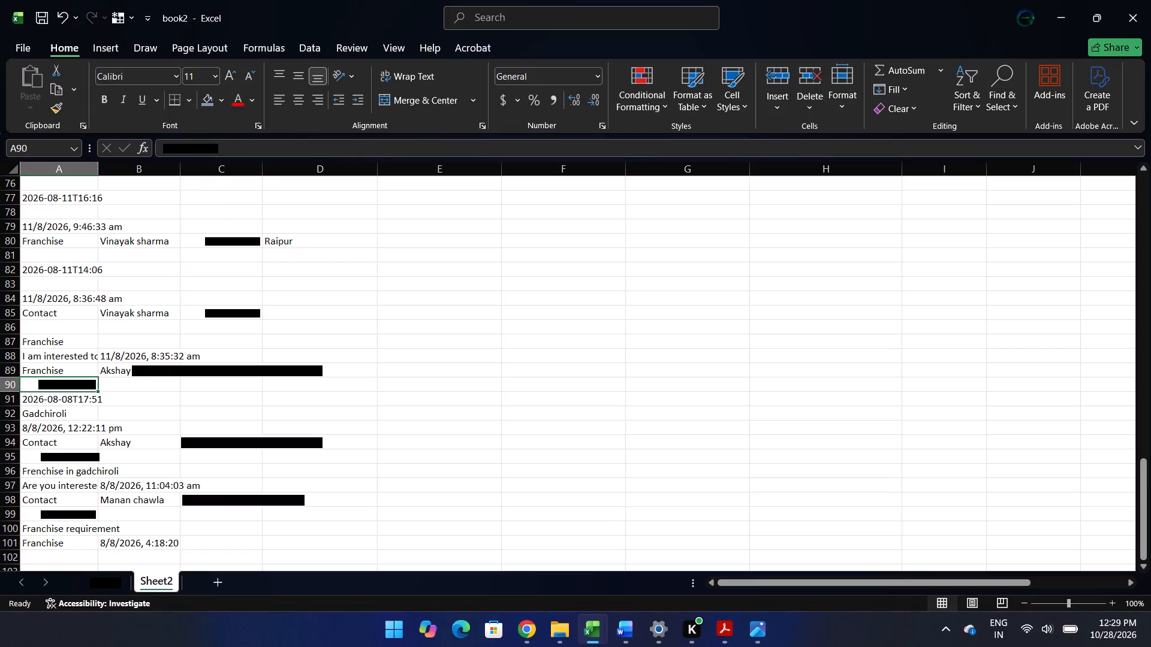
pyautogui.hotkey('ctrl', 'x')
pyautogui.click(201, 371)
pyautogui.hotkey('ctrl', 'v')
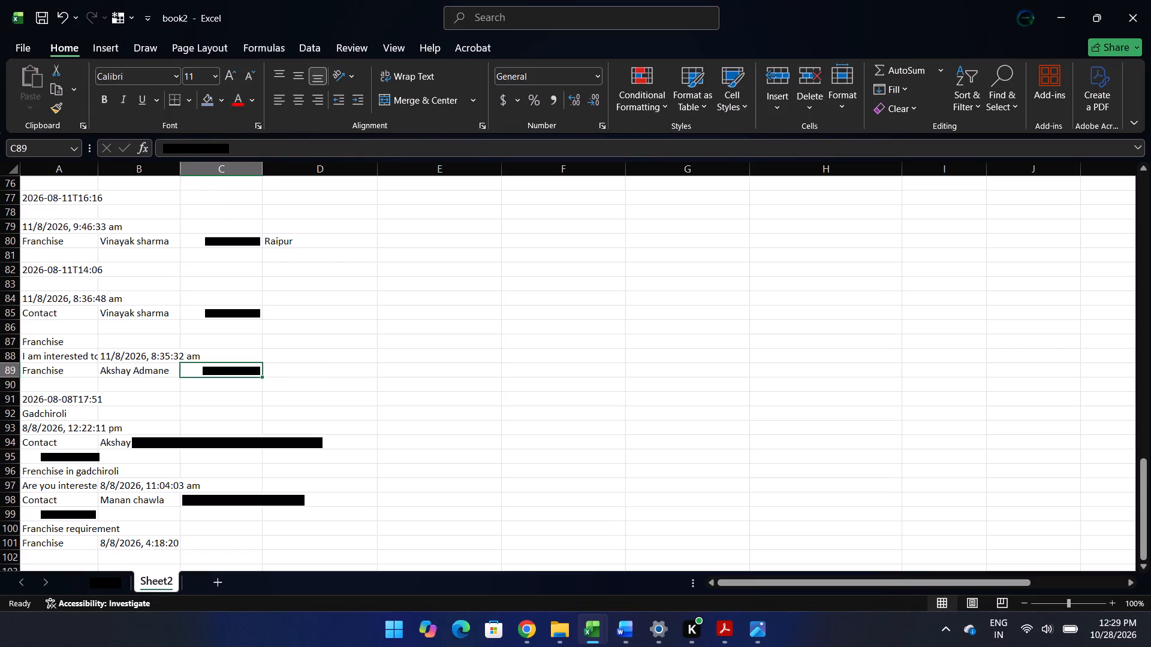
pyautogui.click(48, 414)
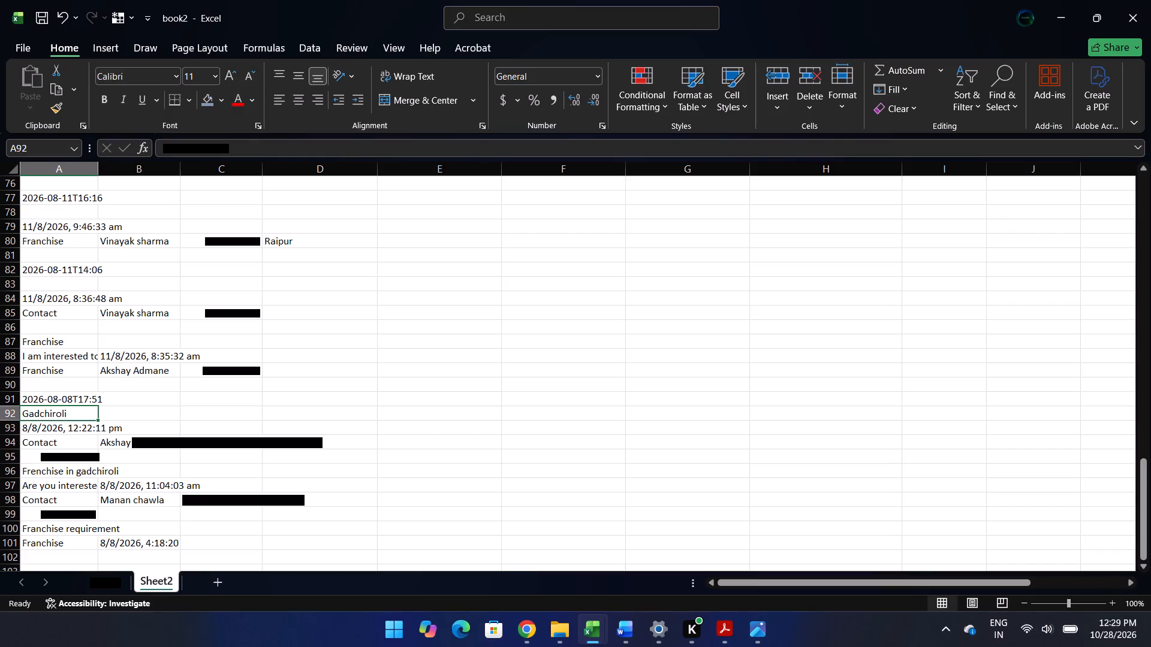
pyautogui.hotkey('ctrl', 'x')
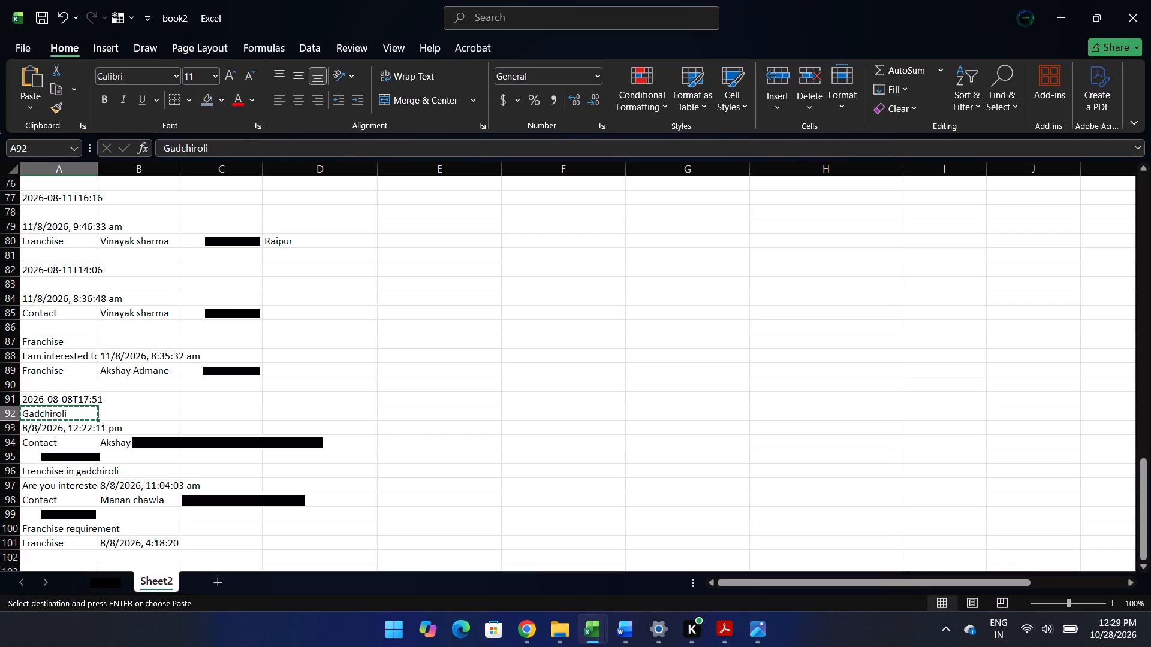
pyautogui.click(332, 371)
pyautogui.hotkey('ctrl', 'v')
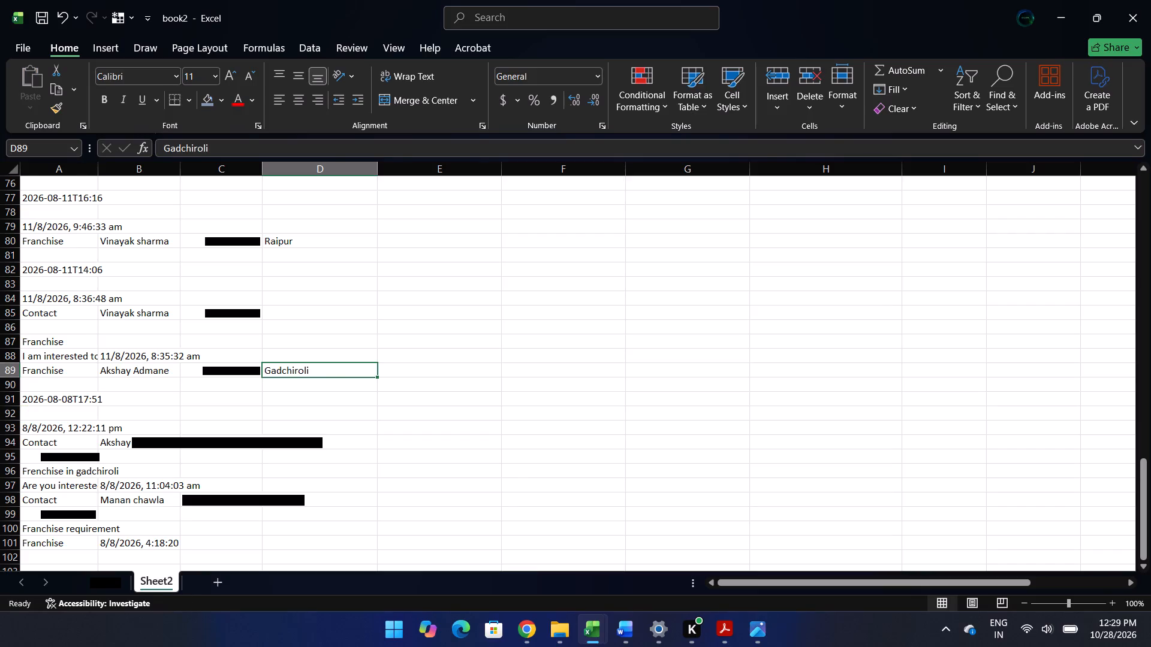
# Move the phone number from A95 into Contact cell C94, replacing the existing entry, and the subject "Frenchise in gadchiroli" from A96 into D94.
pyautogui.click(70, 455)
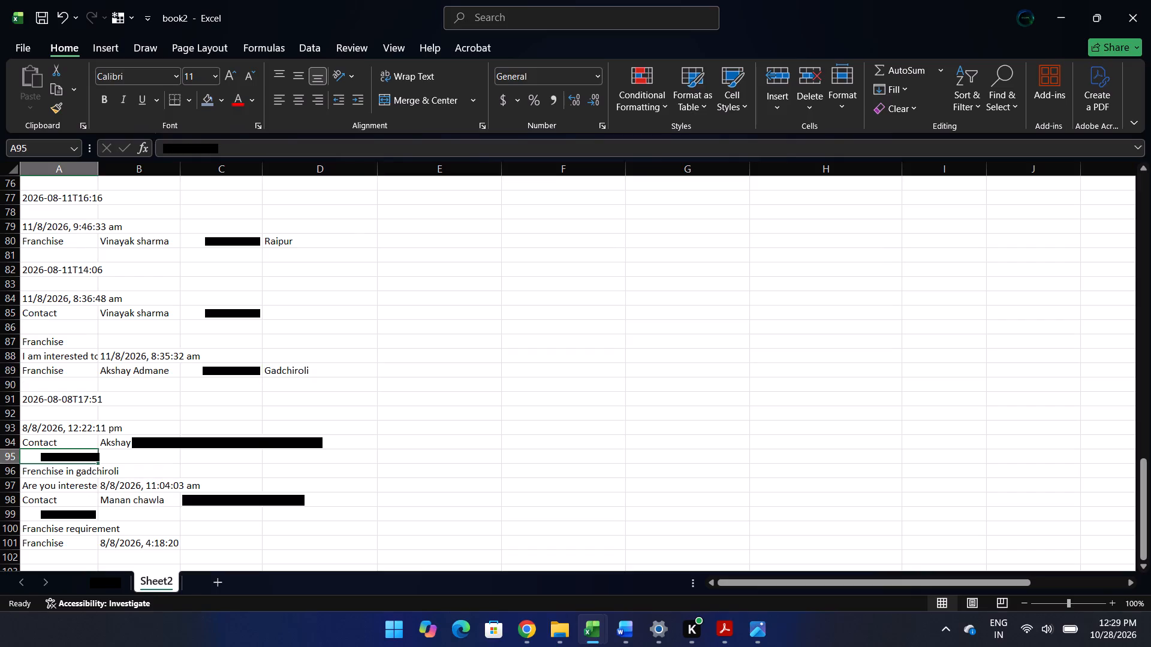
pyautogui.hotkey('ctrl', 'x')
pyautogui.click(237, 442)
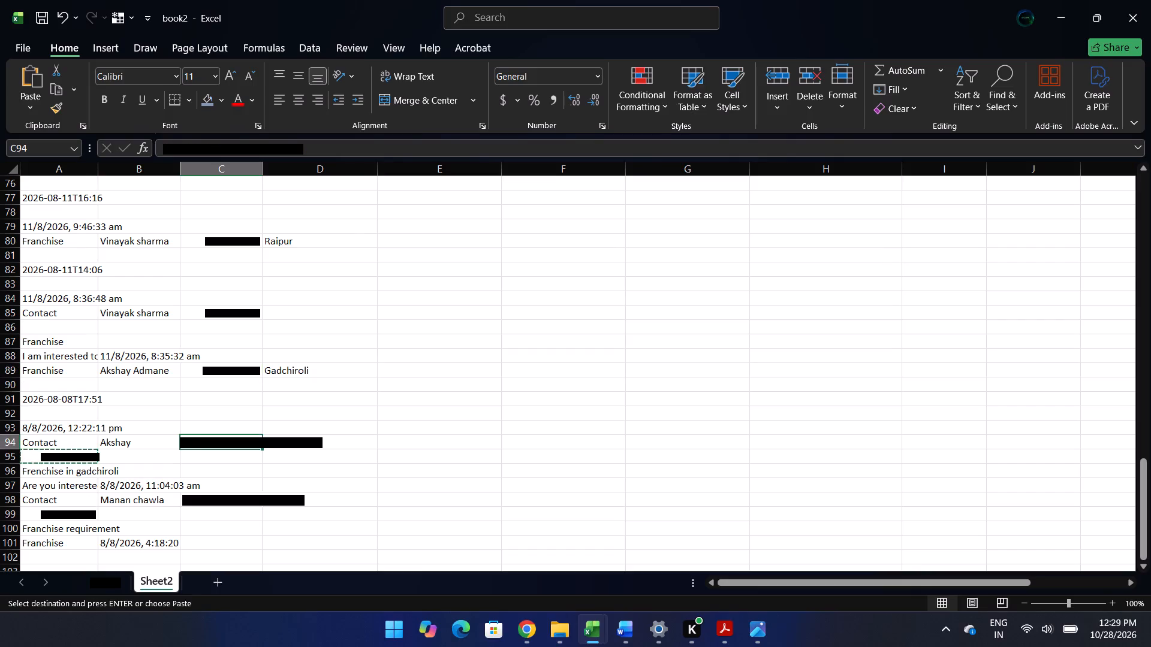
pyautogui.hotkey('ctrl', 'v')
pyautogui.click(83, 471)
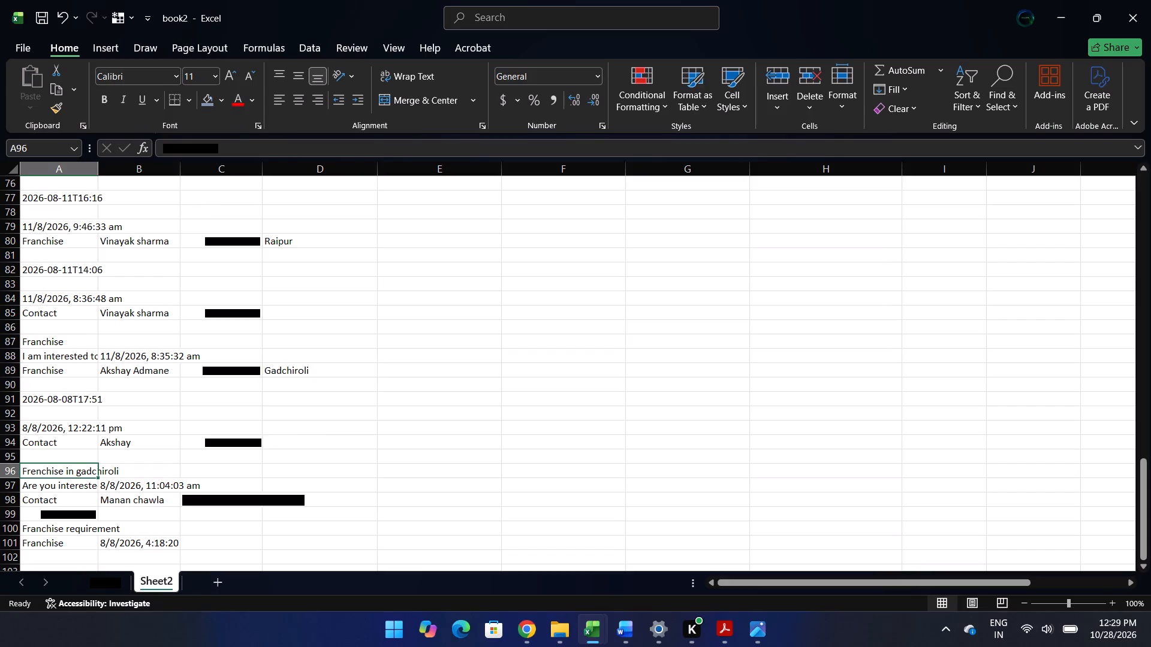
pyautogui.hotkey('ctrl', 'x')
pyautogui.click(346, 446)
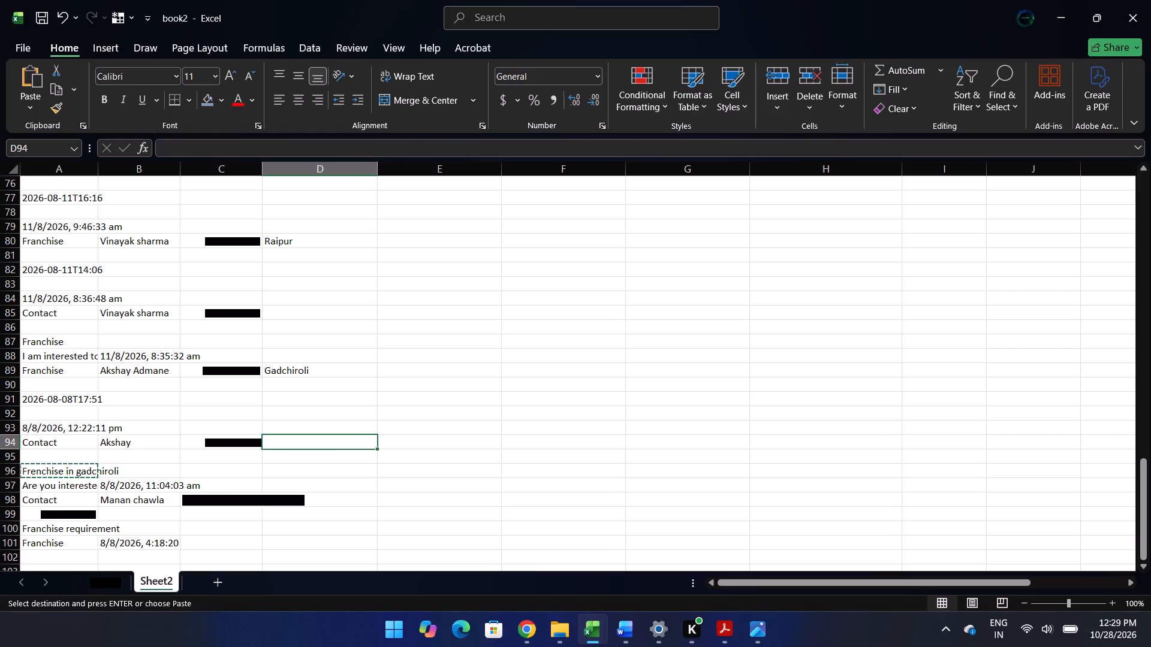
pyautogui.hotkey('ctrl', 'v')
# Move the phone number from A99 into the Contact cell C98, replacing the existing entry.
pyautogui.scroll(-3, 266, 471)
pyautogui.scroll(1, 266, 470)
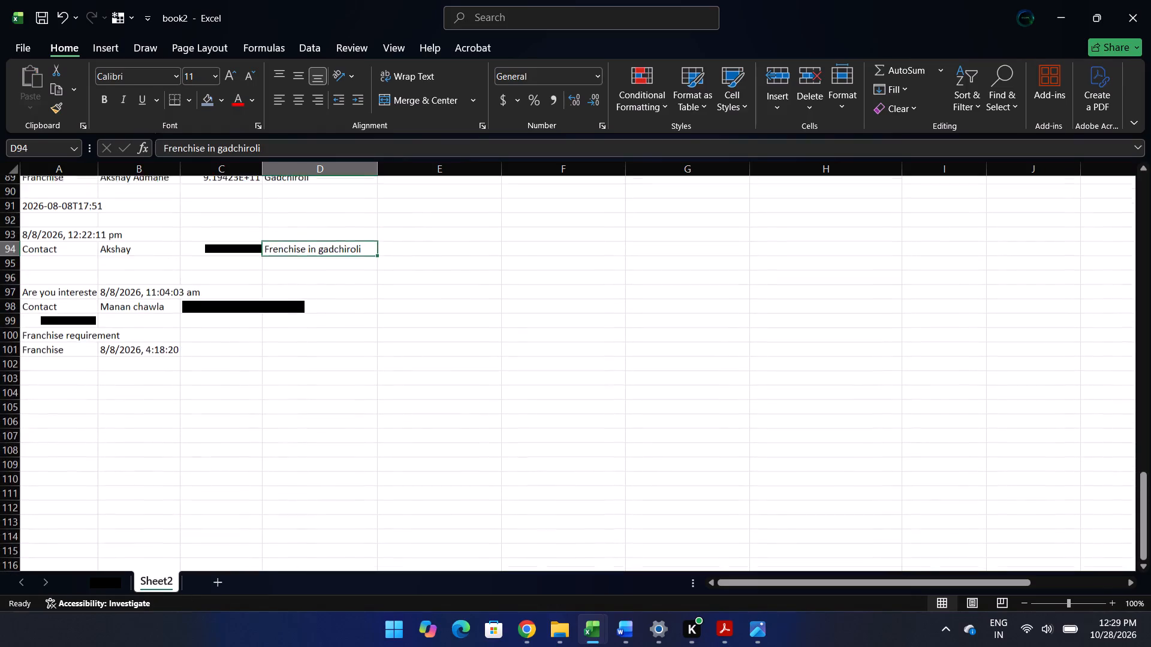
pyautogui.scroll(1, 304, 552)
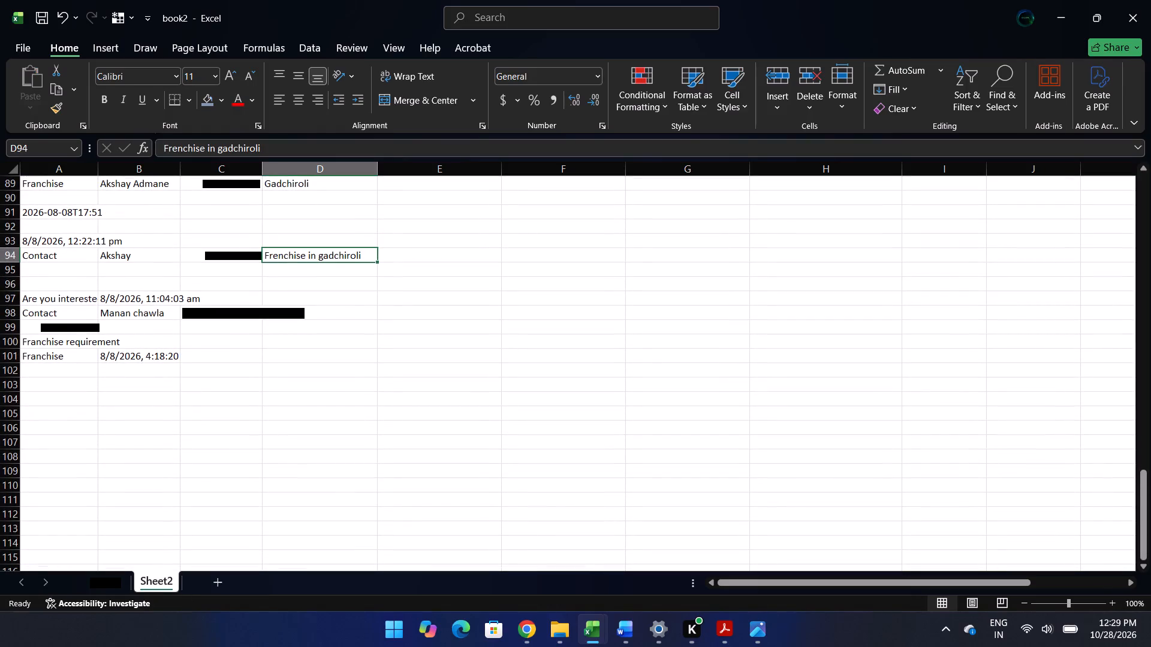
pyautogui.click(66, 327)
pyautogui.hotkey('ctrl', 'x')
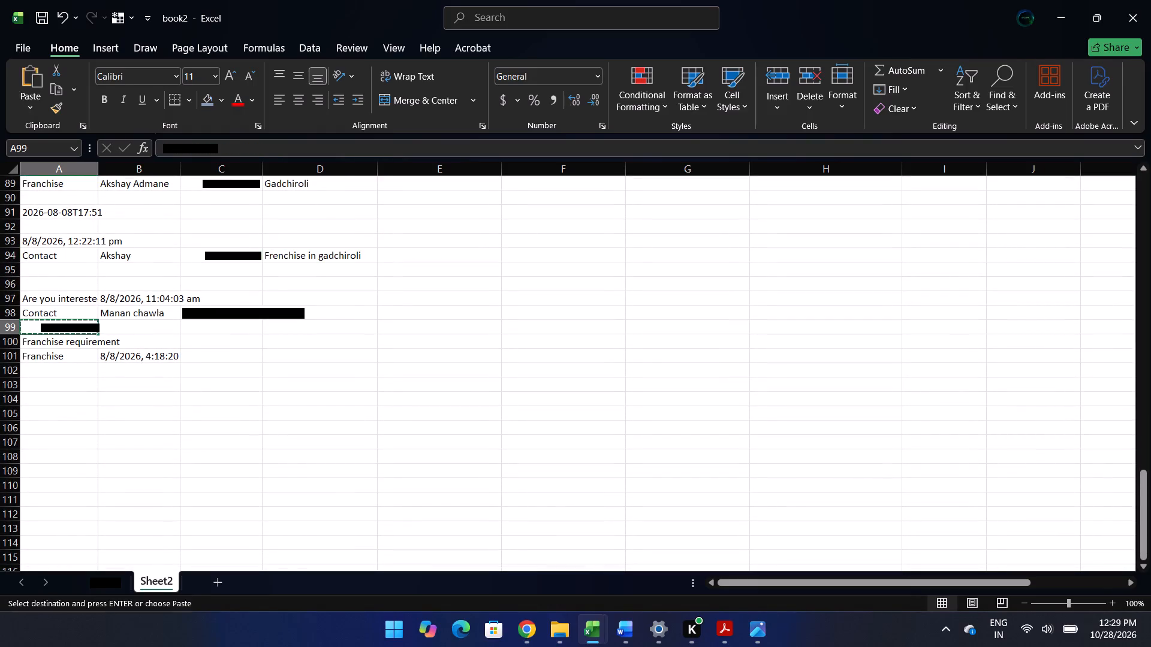
pyautogui.click(240, 310)
pyautogui.hotkey('ctrl', 'v')
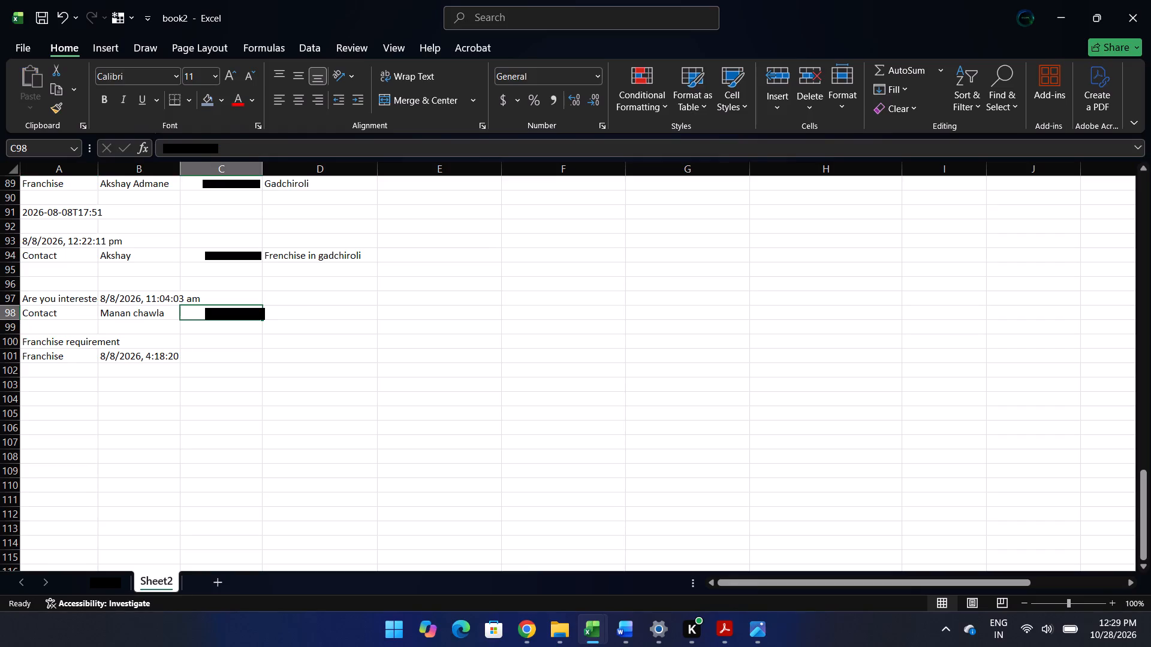
# Review the rearranged enquiry records from about row 61 through the end of the data at row 101.
pyautogui.scroll(3, 168, 395)
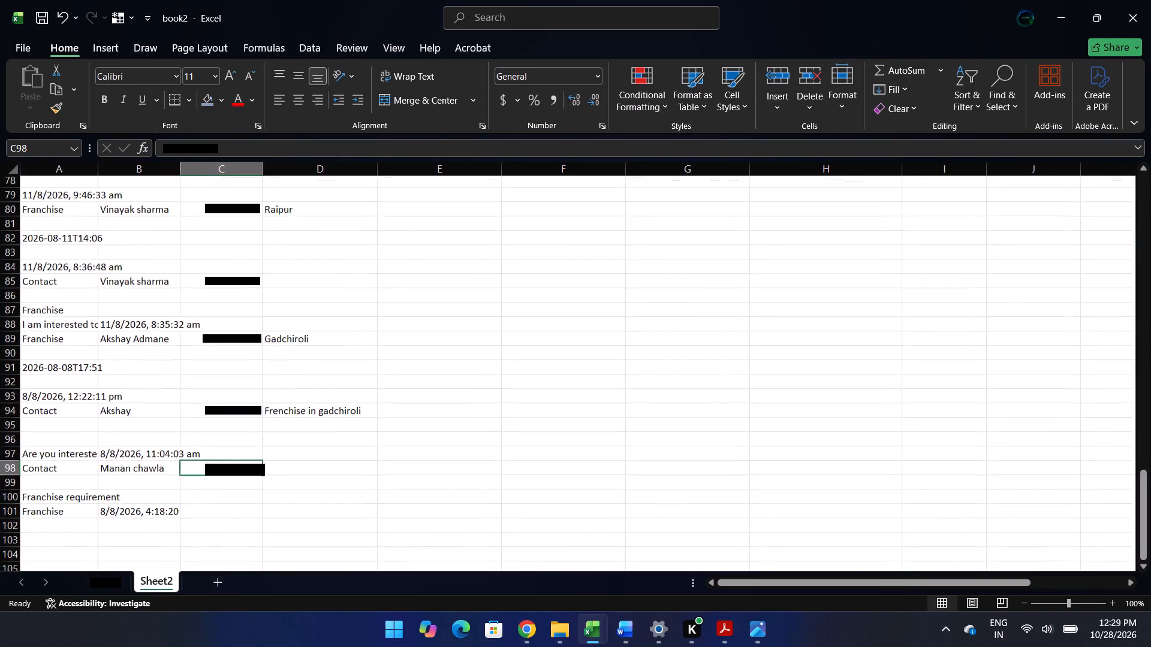
pyautogui.hscroll(1, 180, 398)
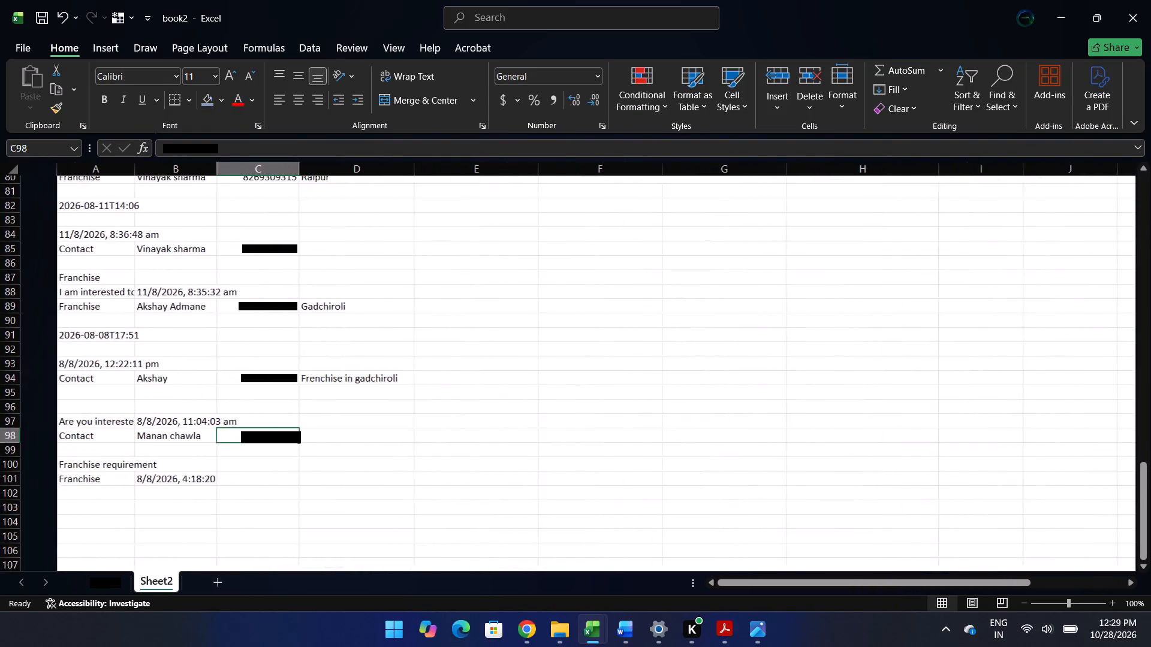
pyautogui.hscroll(2, 180, 398)
pyautogui.scroll(1, 180, 398)
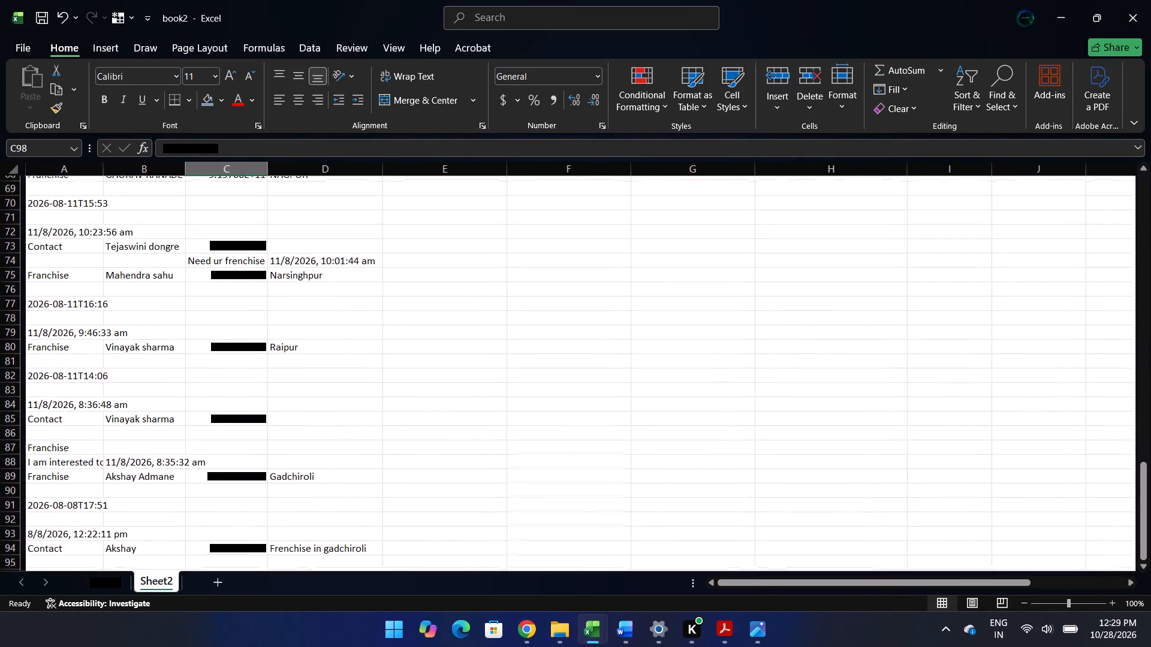
pyautogui.scroll(2, 180, 398)
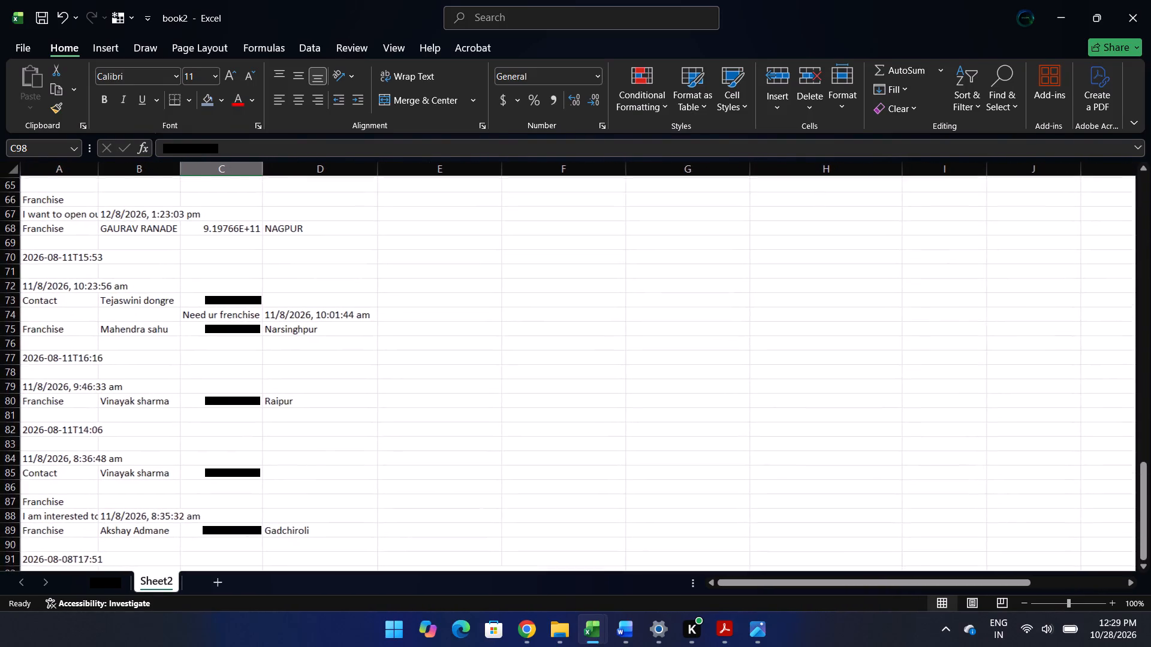
pyautogui.scroll(1, 180, 398)
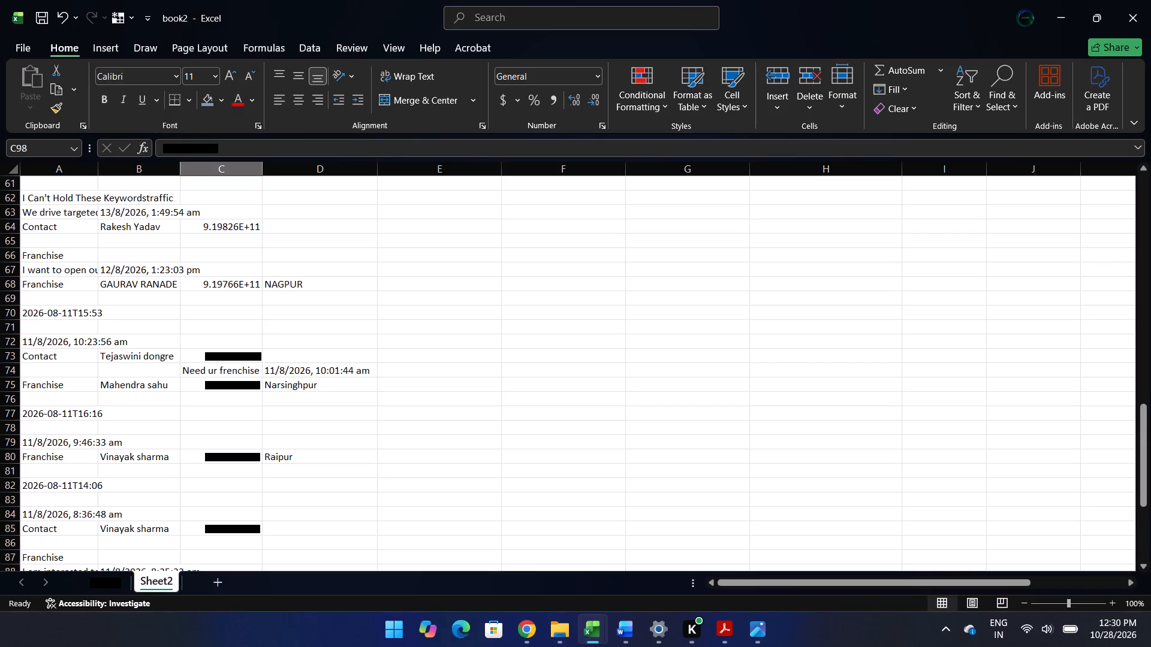
pyautogui.scroll(-1, 180, 398)
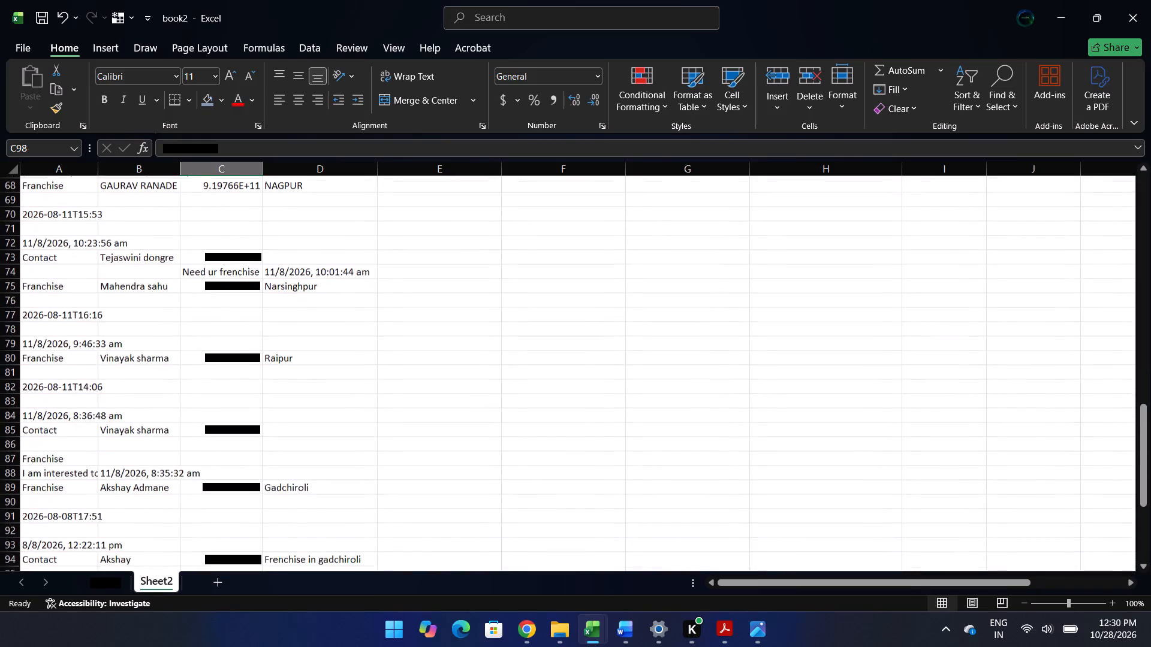
pyautogui.scroll(-2, 180, 398)
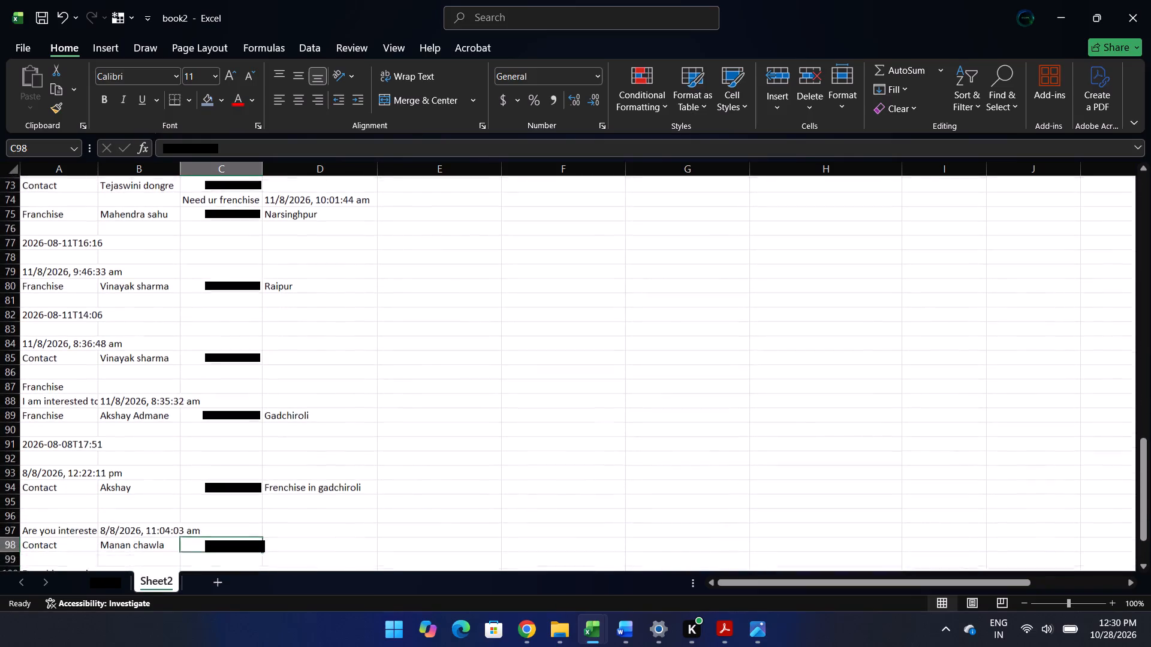
pyautogui.scroll(-3, 180, 388)
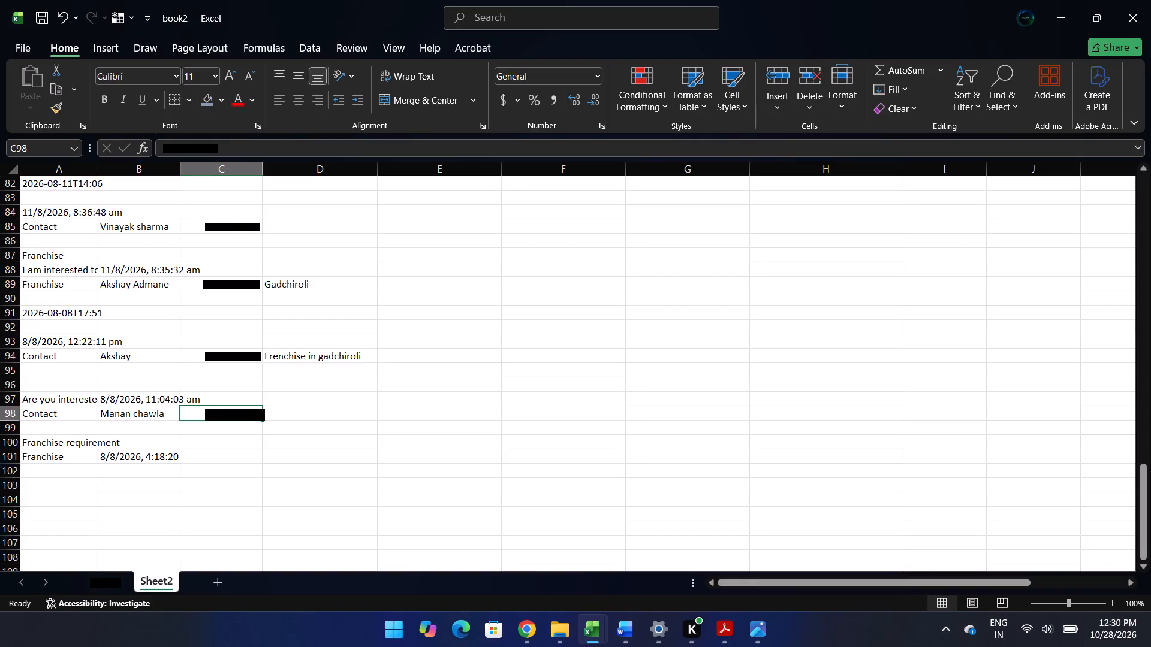
pyautogui.scroll(2, 180, 388)
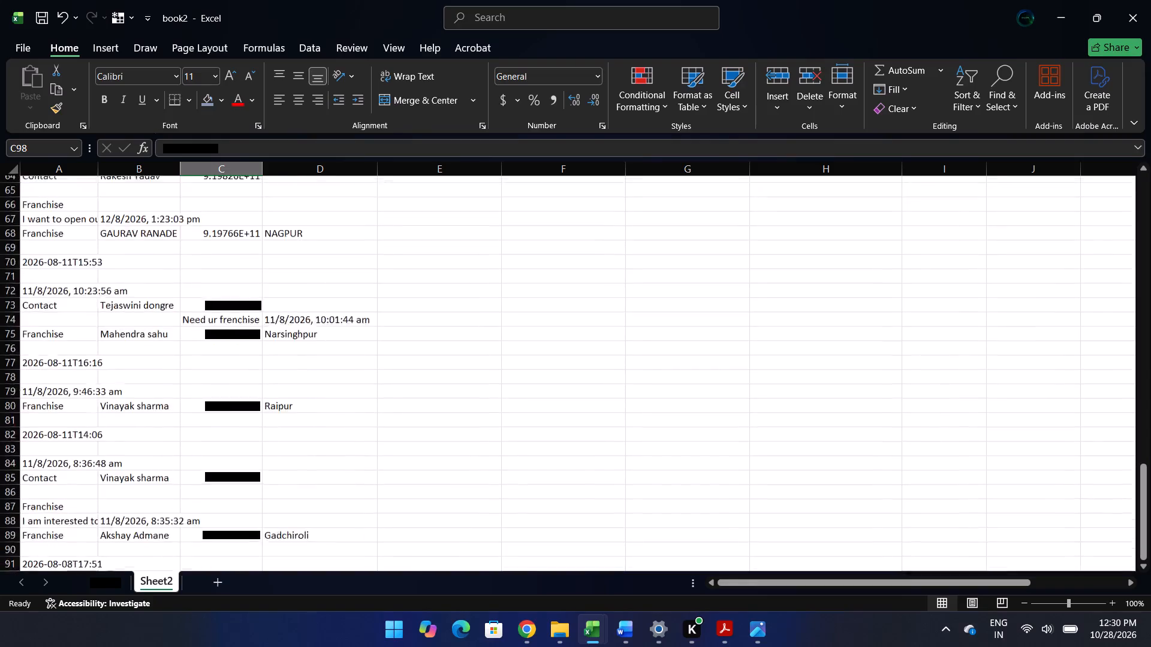
# Check the enquiry records from the header in row 54 to row 101, comparing the Contact and City / Subject columns with the leftover rows.
pyautogui.scroll(3, 180, 388)
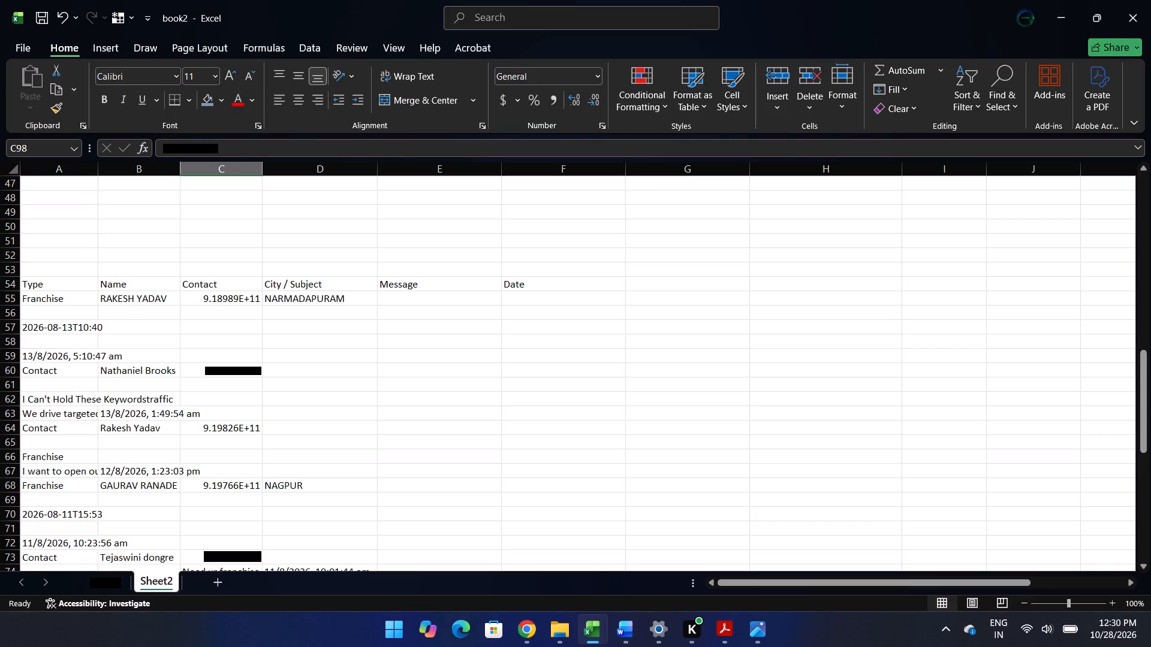
pyautogui.scroll(-2, 180, 388)
pyautogui.hscroll(2, 180, 388)
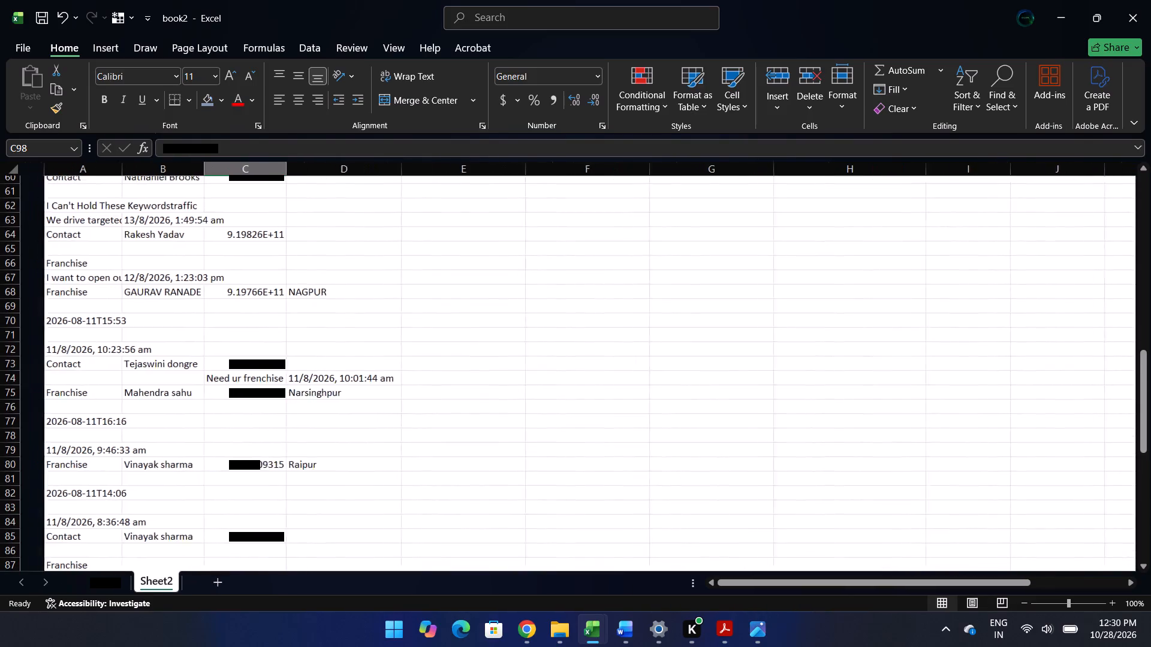
pyautogui.scroll(-4, 180, 388)
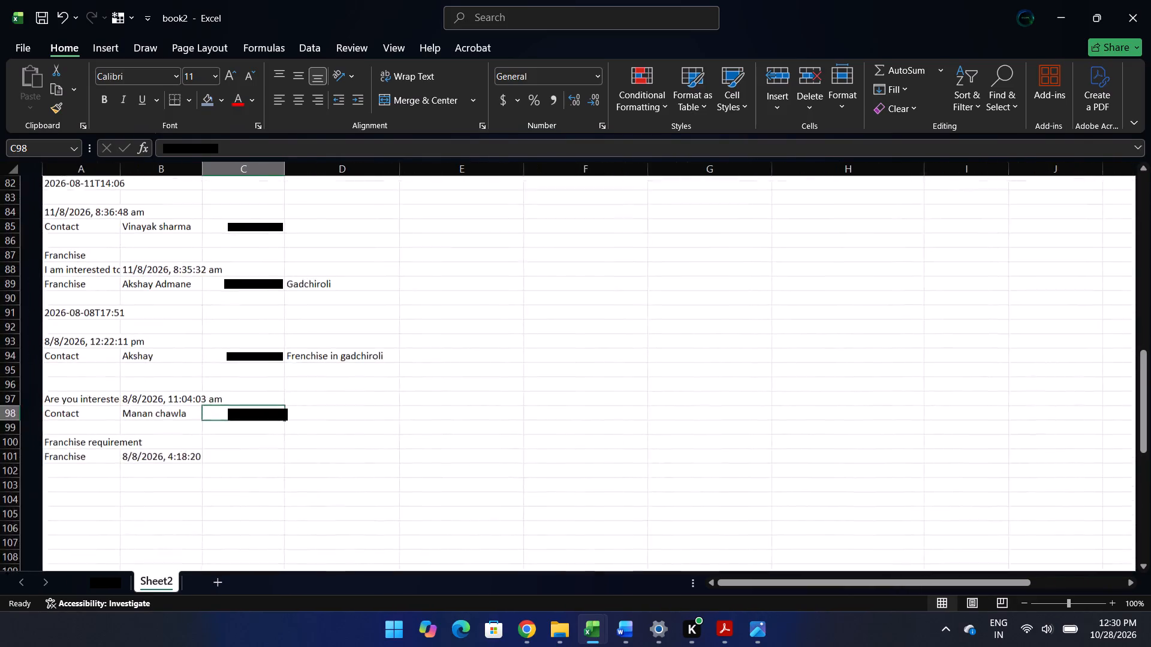
pyautogui.scroll(-1, 180, 388)
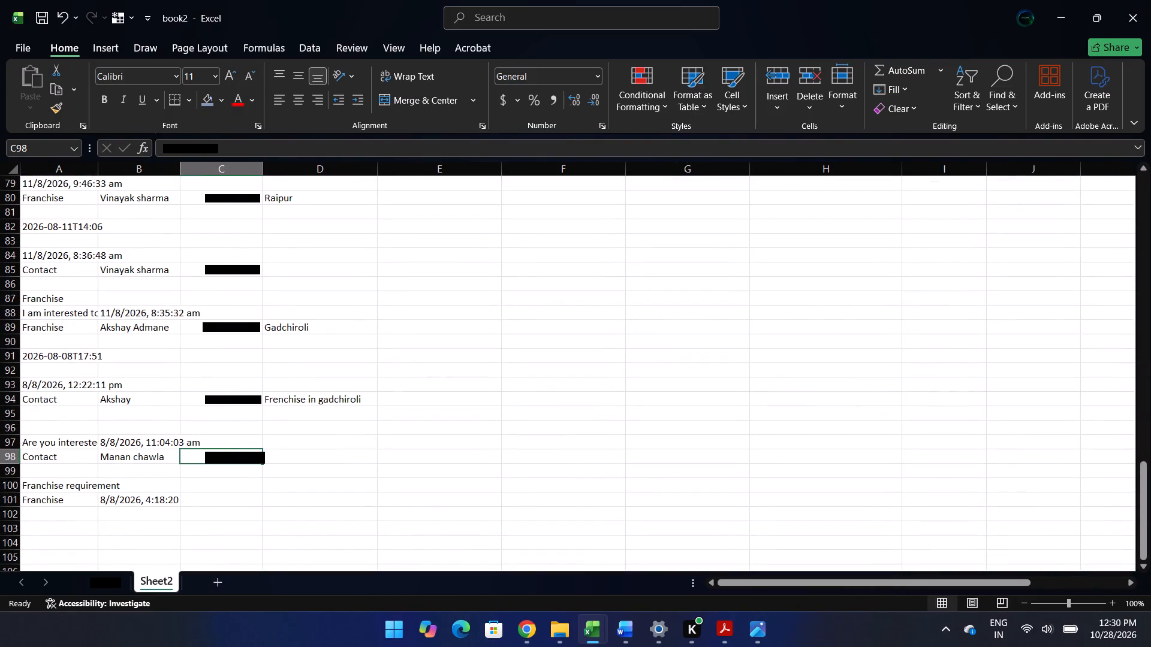
pyautogui.scroll(4, 180, 388)
pyautogui.scroll(-1, 180, 388)
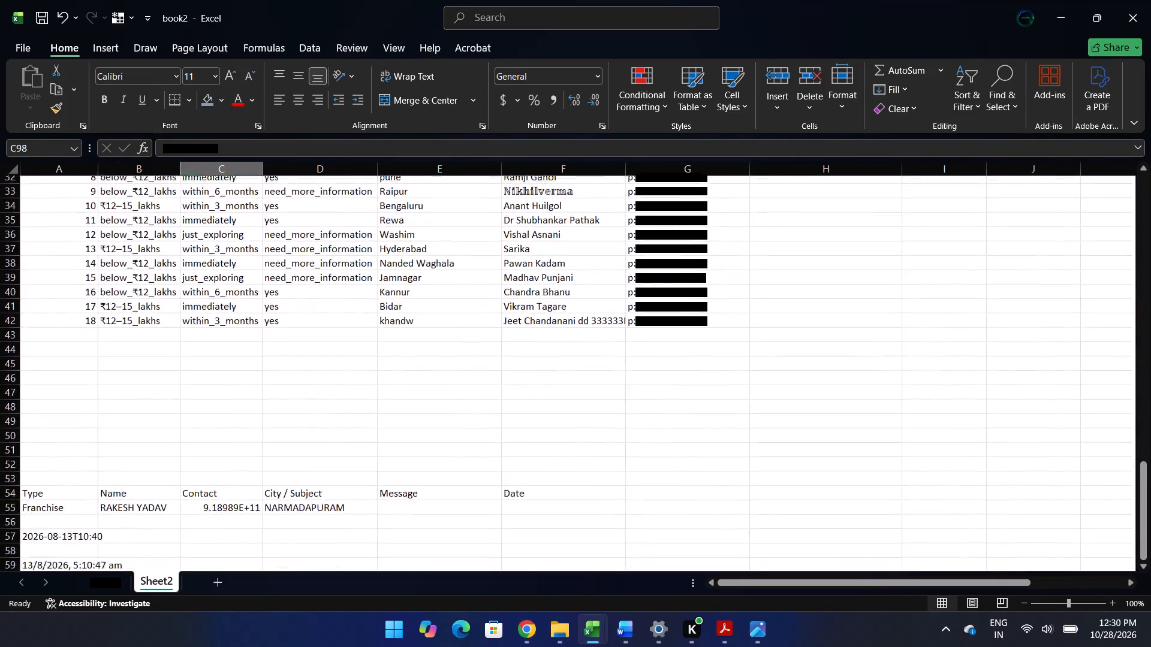
pyautogui.scroll(-1, 180, 388)
pyautogui.scroll(1, 180, 388)
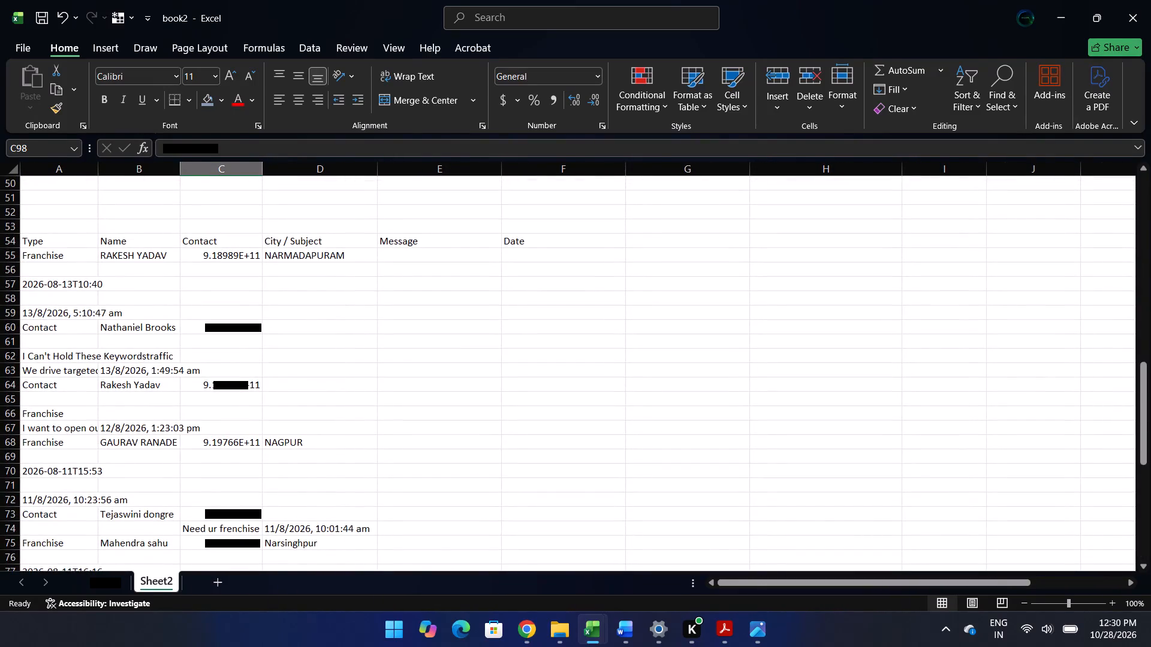
pyautogui.hscroll(1, 97, 376)
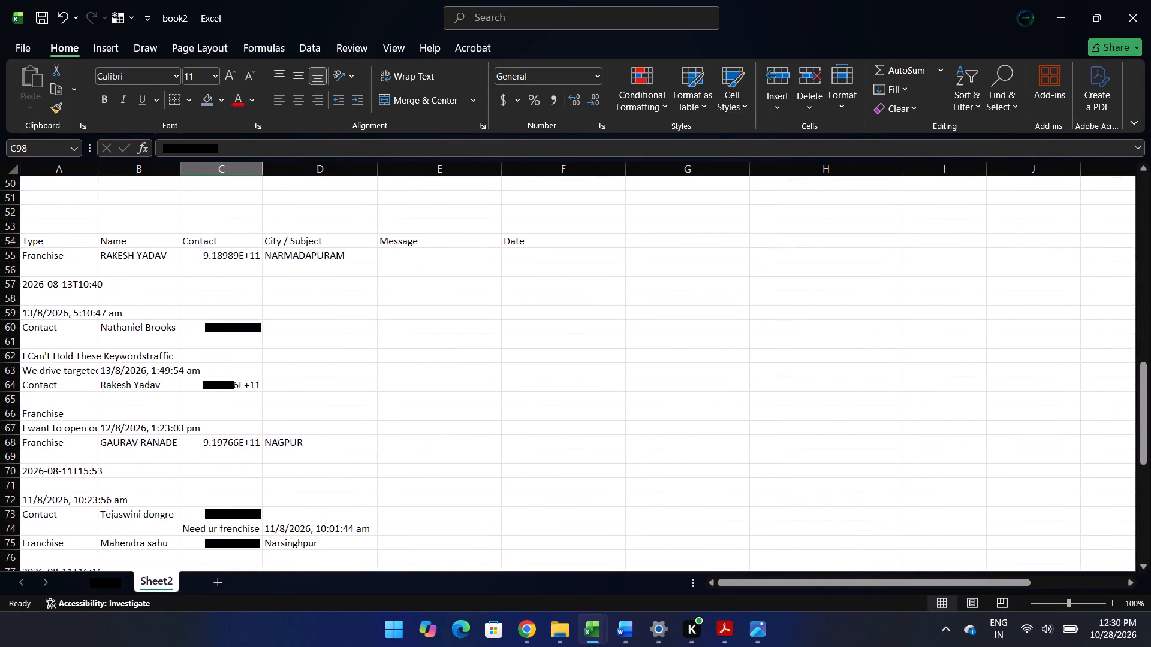
pyautogui.scroll(-1, 97, 376)
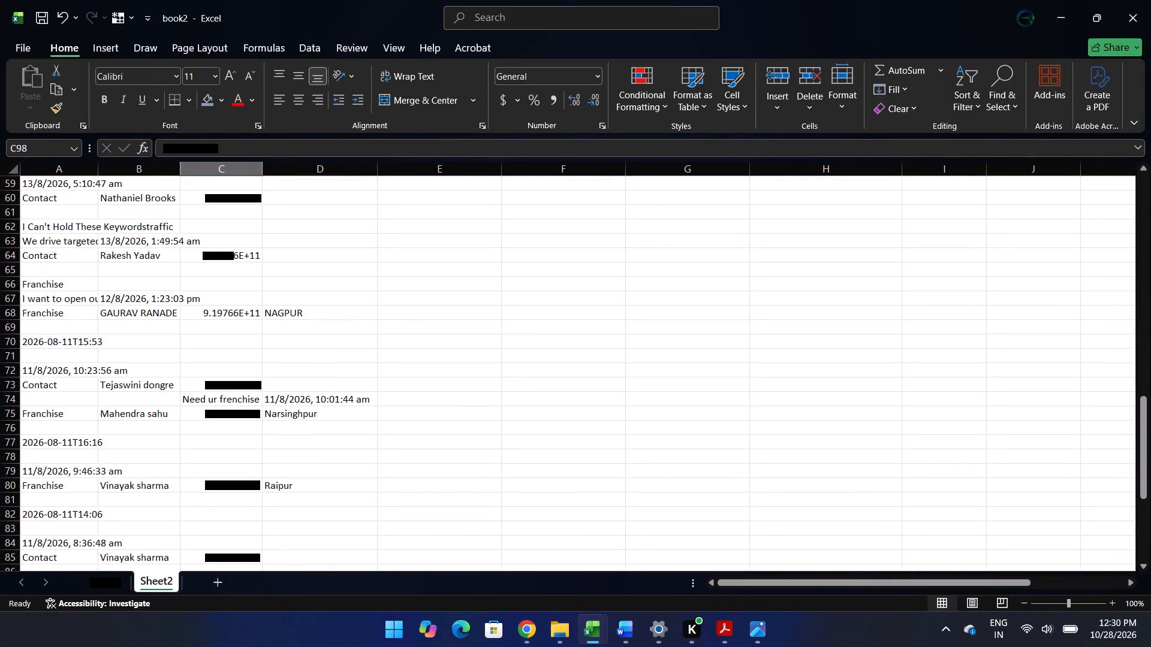
pyautogui.hscroll(1, 97, 376)
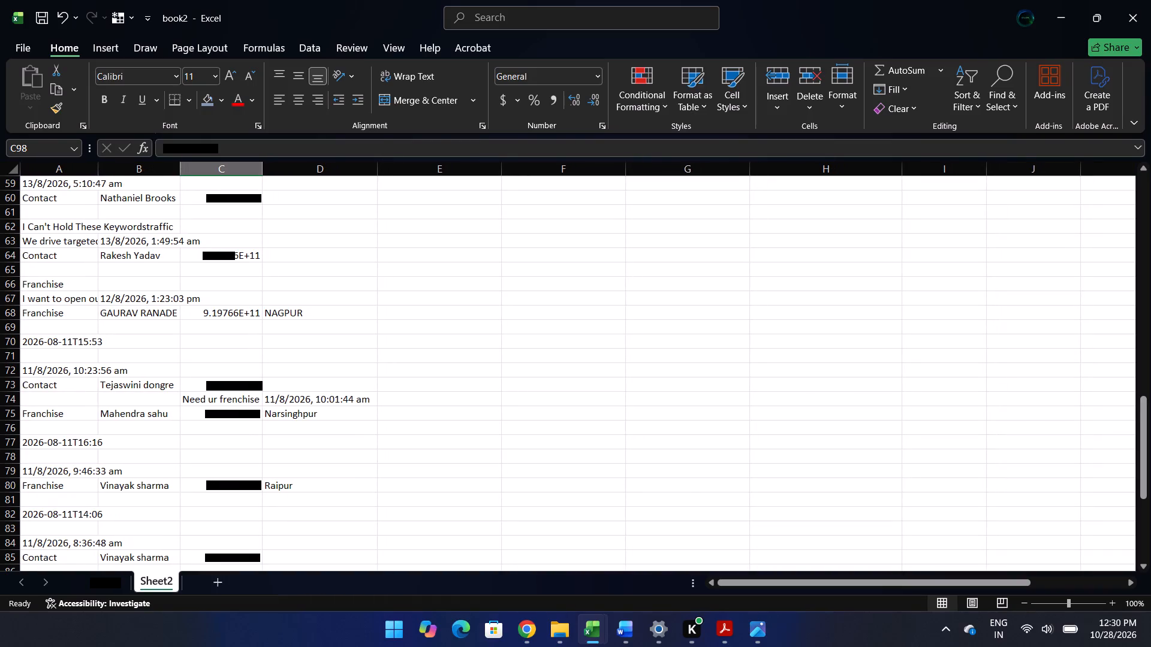
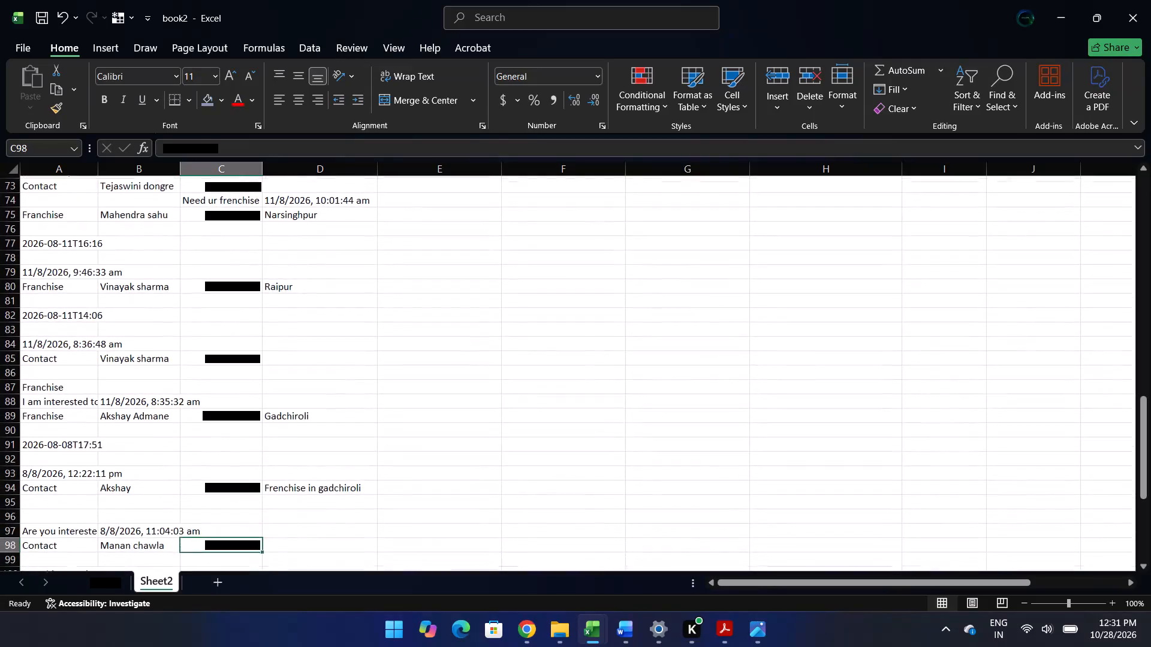
# Clear the whole enquiry records block in columns A to F, from the header in row 54 past the last entry in row 101.
pyautogui.scroll(-2, 97, 376)
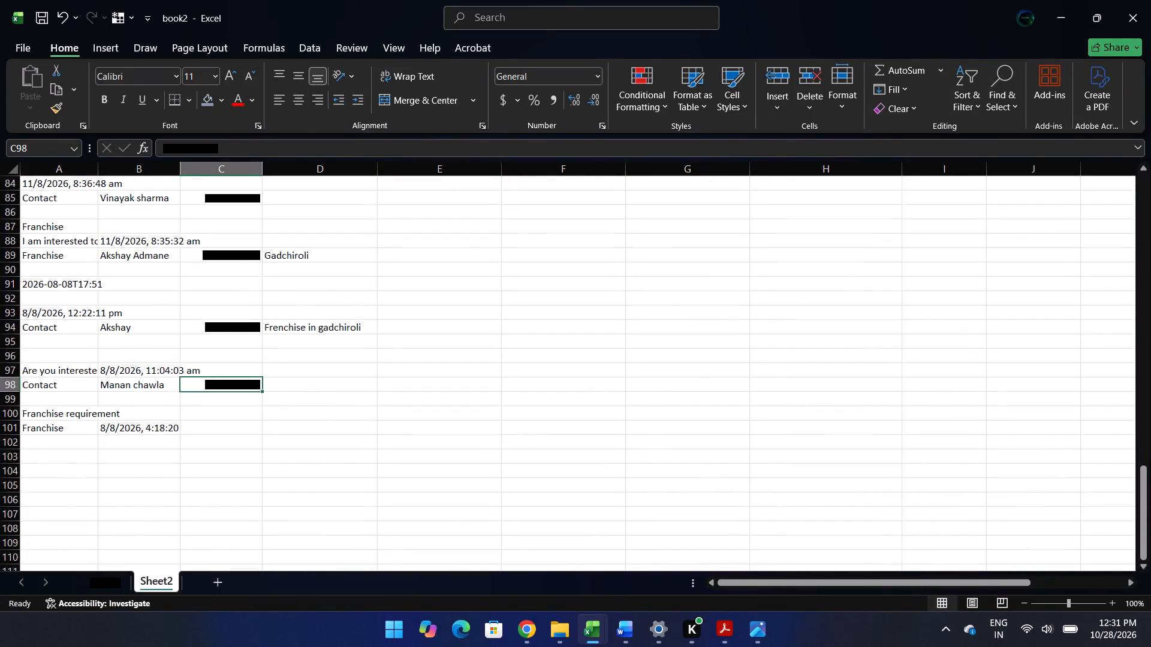
pyautogui.scroll(3, 97, 376)
pyautogui.scroll(-2, 109, 313)
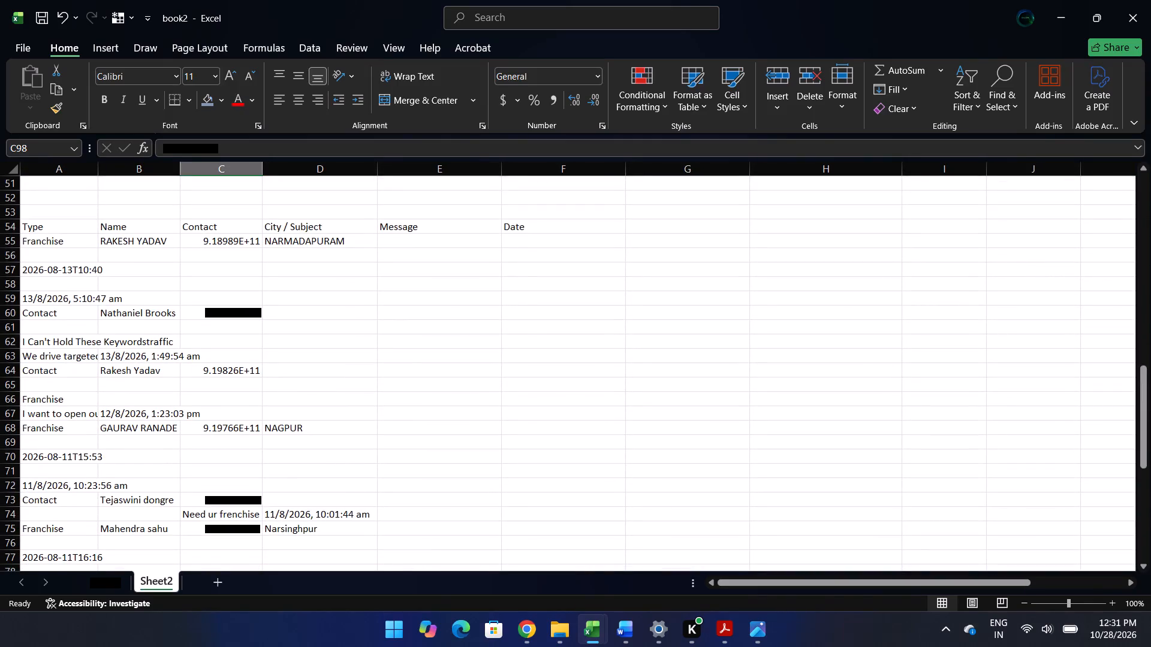
pyautogui.moveTo(56, 228); pyautogui.dragTo(382, 516)
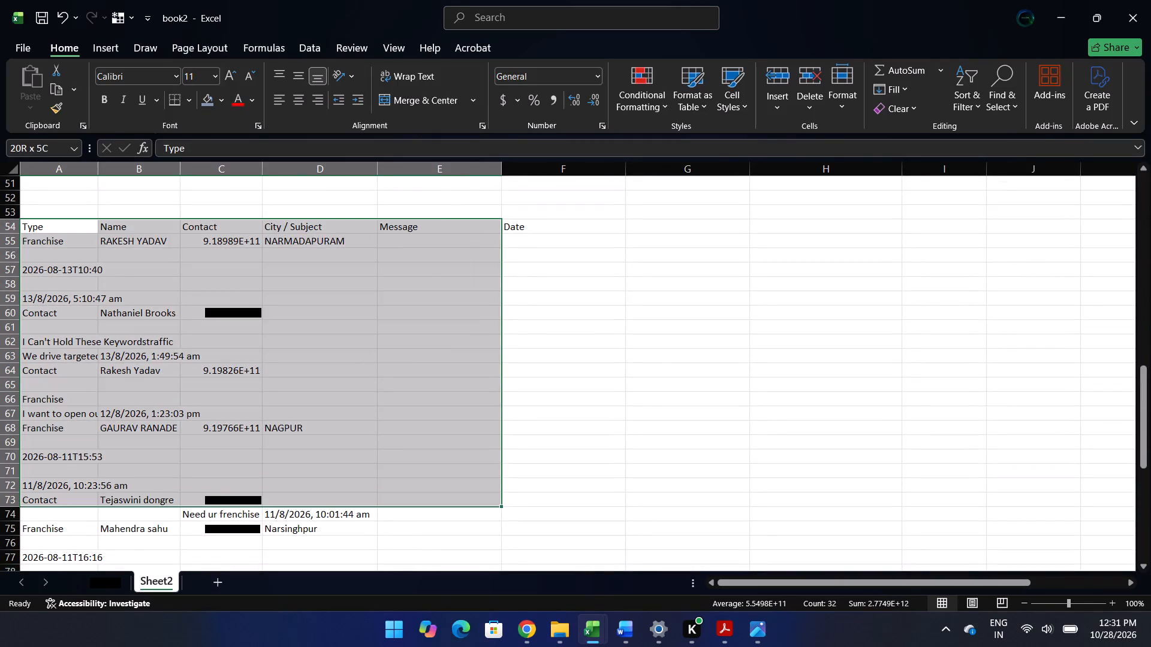
pyautogui.moveTo(382, 516); pyautogui.dragTo(517, 616)
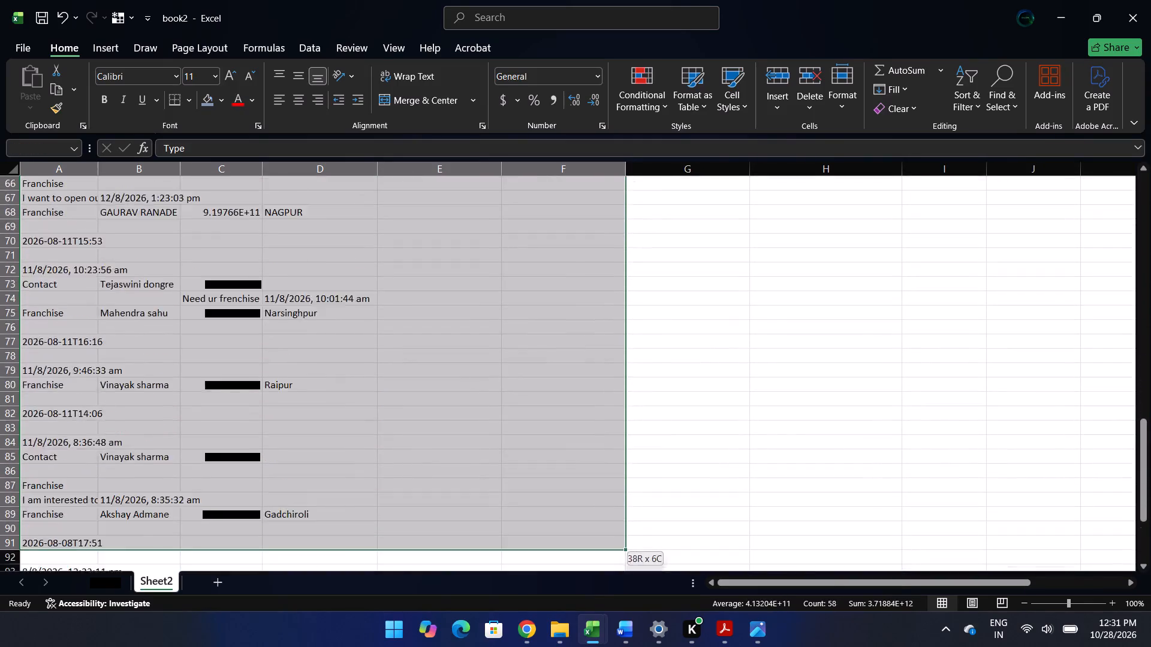
pyautogui.moveTo(517, 616); pyautogui.dragTo(570, 582)
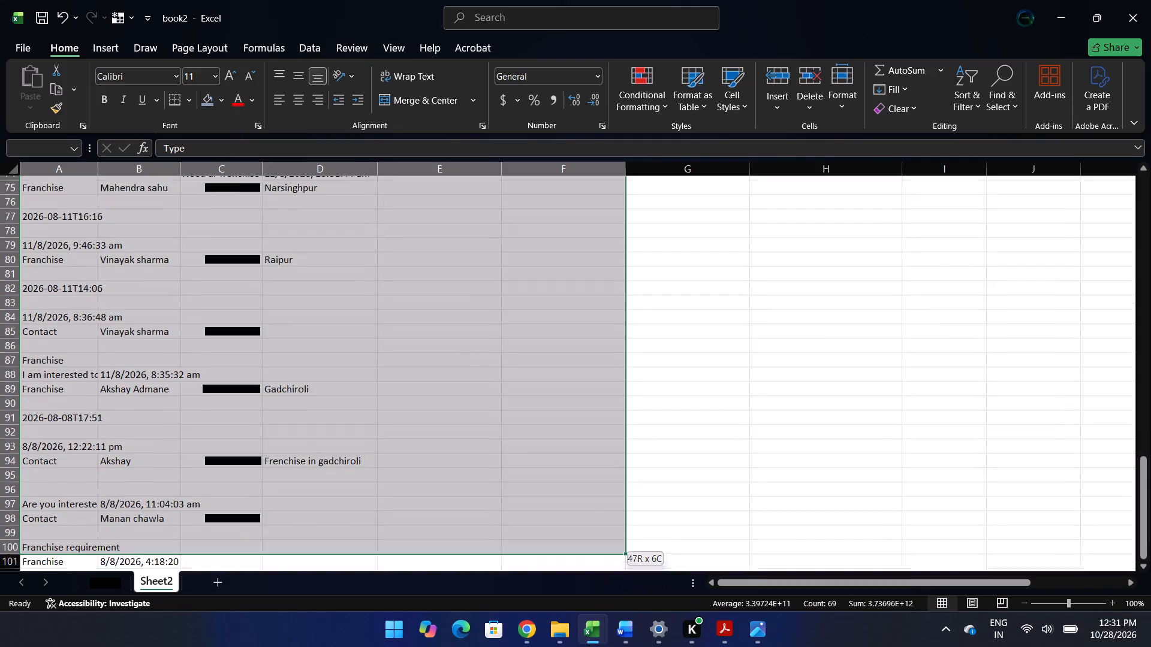
pyautogui.moveTo(570, 582); pyautogui.dragTo(524, 506)
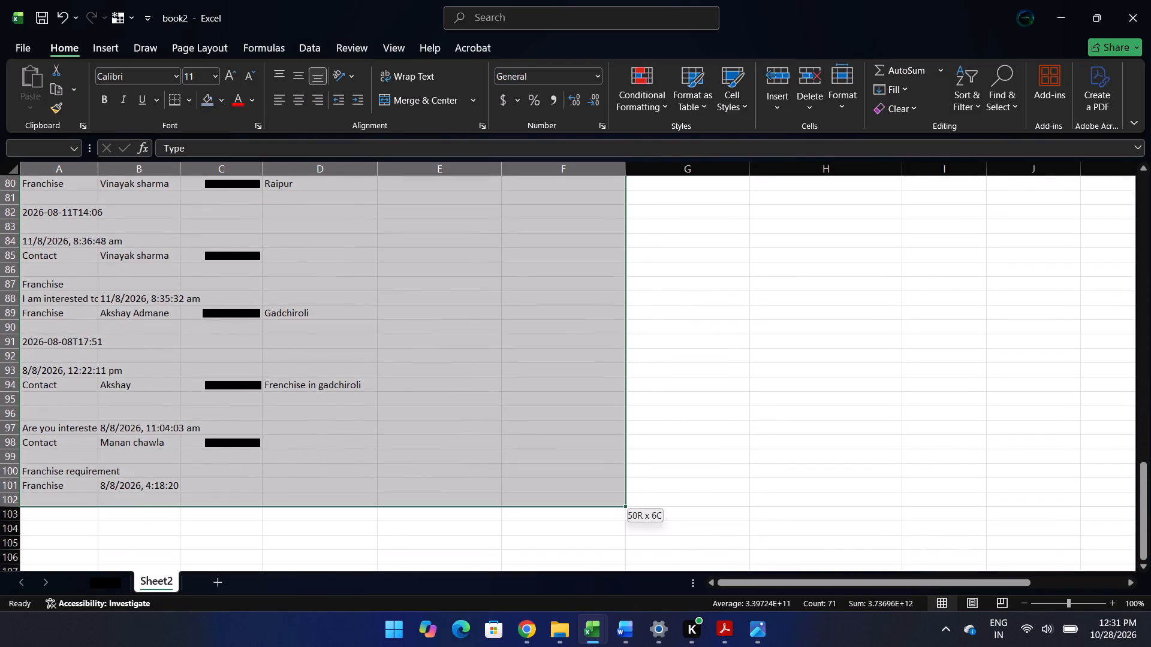
pyautogui.moveTo(524, 506); pyautogui.dragTo(523, 506)
pyautogui.press('Delete')
pyautogui.scroll(2, 523, 506)
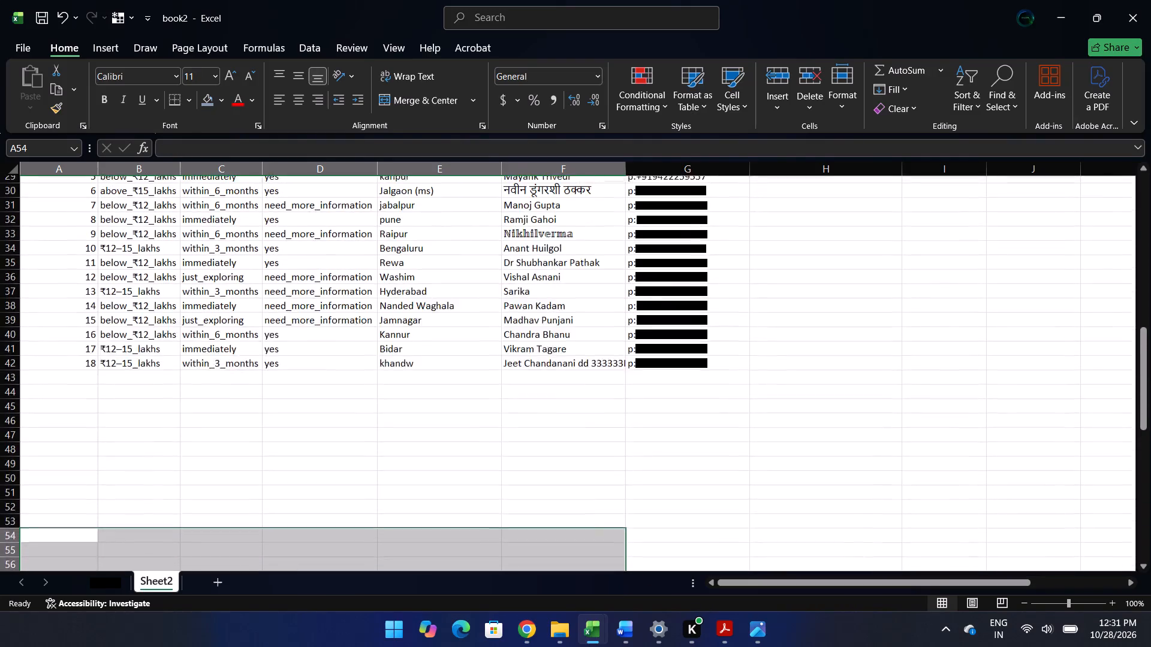
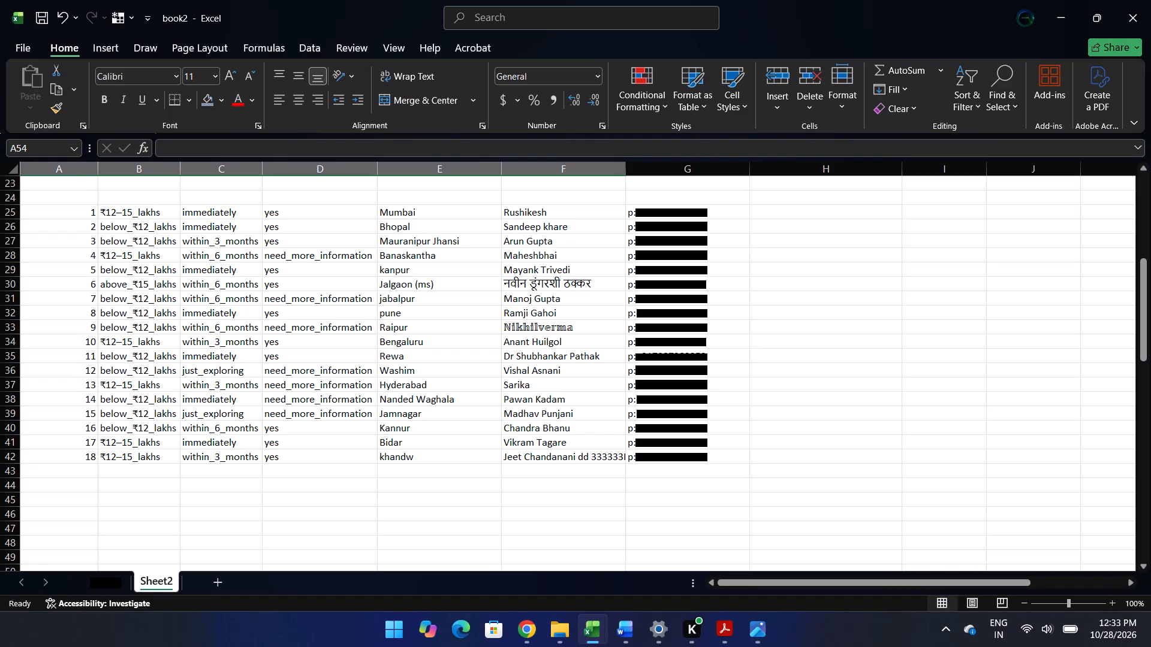
# Move the numbered lead list (leads 1 to 18, columns A to G) up from row 25 so it starts at A11.
pyautogui.scroll(1, 412, 400)
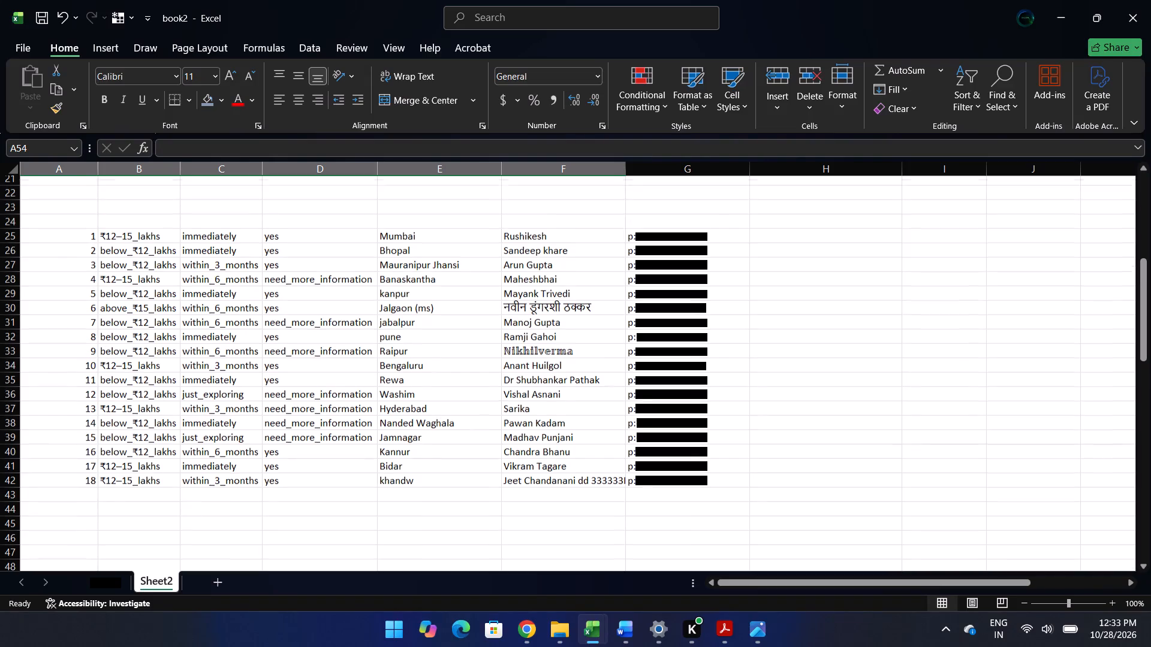
pyautogui.scroll(6, 412, 400)
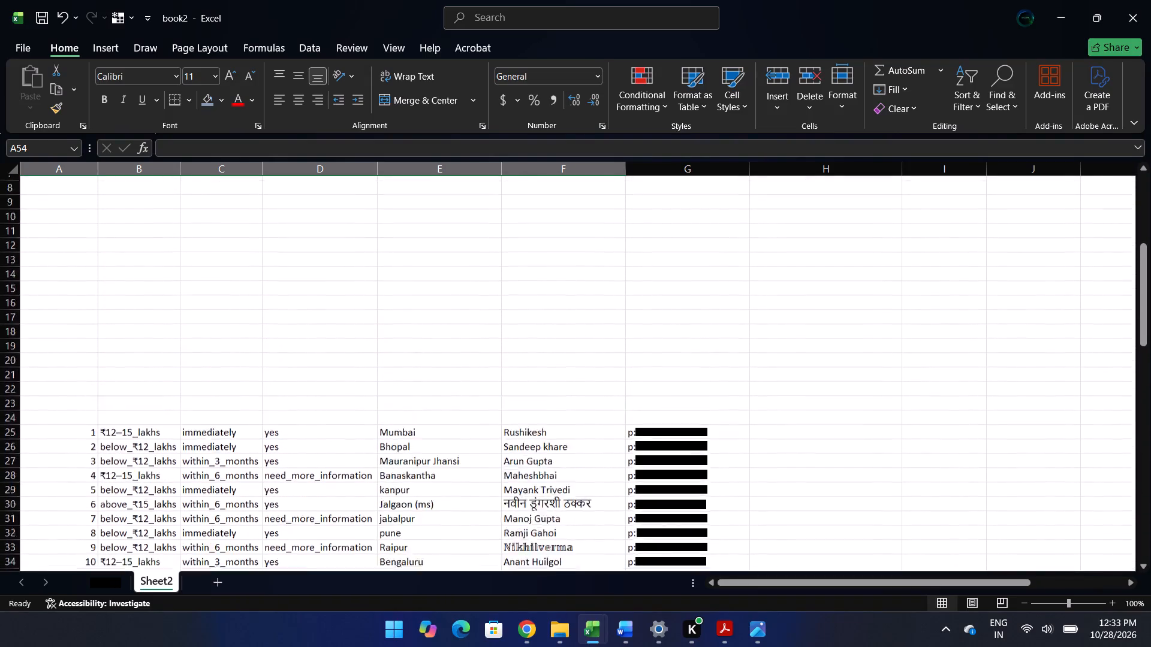
pyautogui.scroll(1, 412, 400)
pyautogui.scroll(-3, 412, 400)
pyautogui.scroll(1, 412, 400)
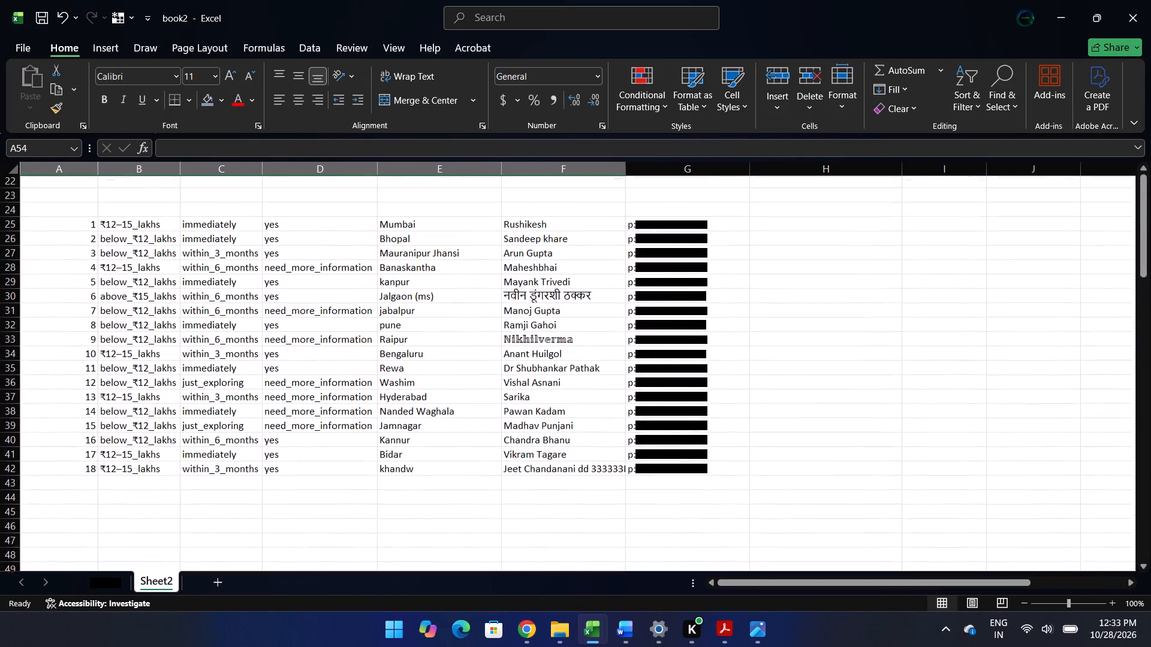
pyautogui.moveTo(68, 299); pyautogui.dragTo(595, 515)
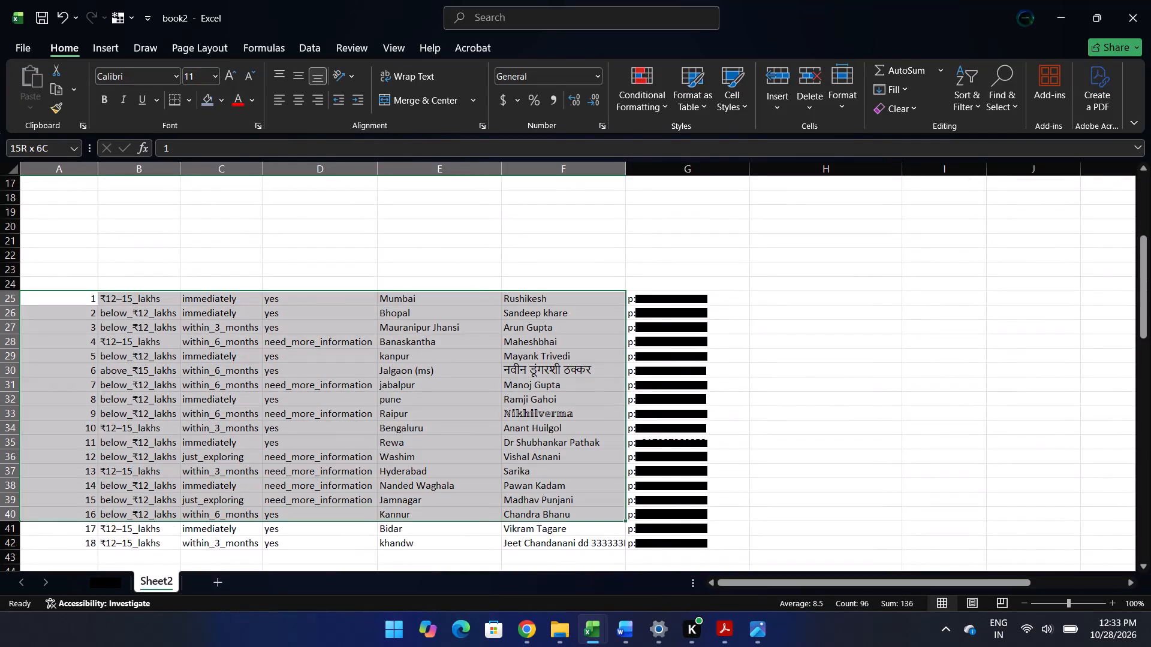
pyautogui.moveTo(595, 515); pyautogui.dragTo(634, 539)
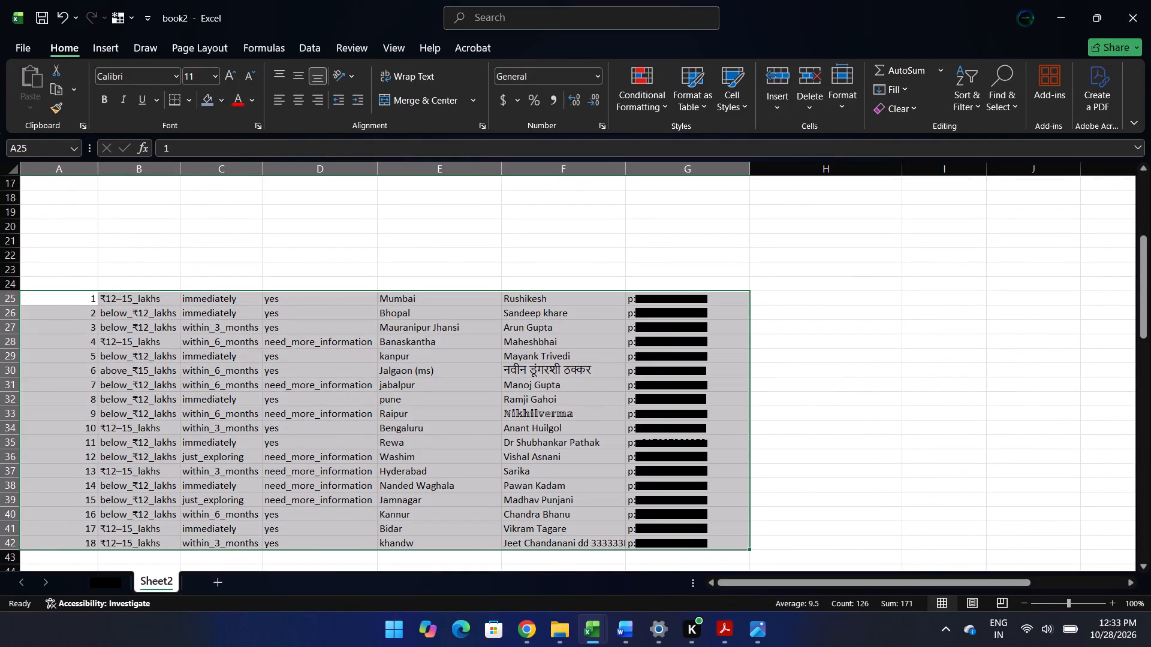
pyautogui.scroll(1, 502, 285)
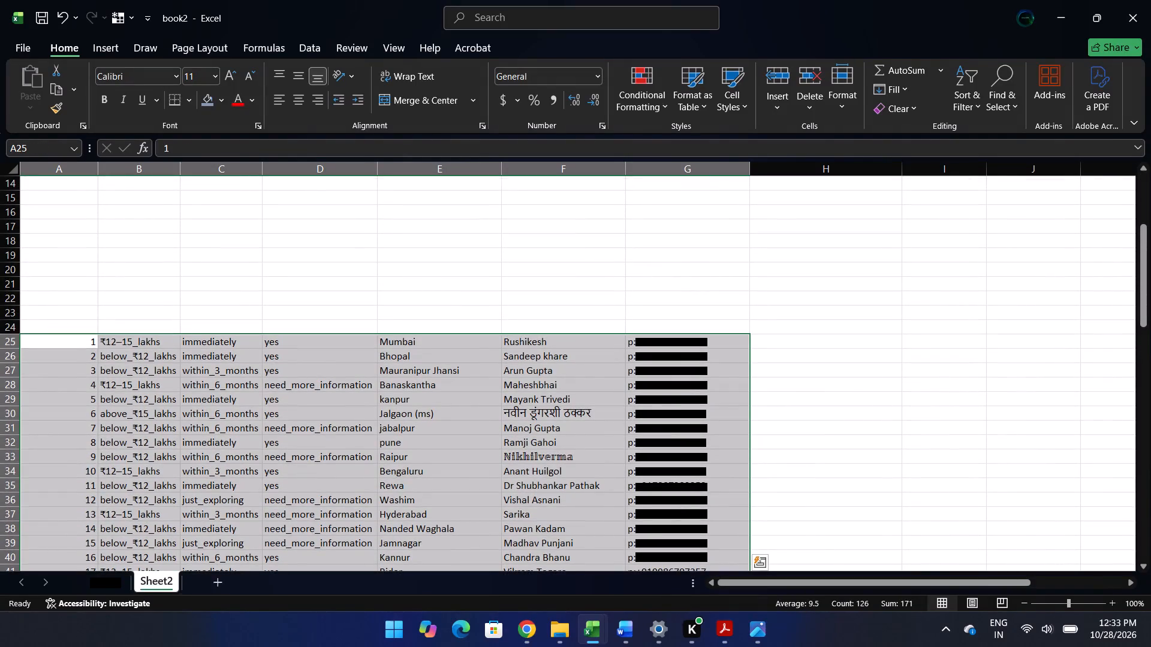
pyautogui.moveTo(484, 336); pyautogui.dragTo(481, 283)
pyautogui.click(85, 344)
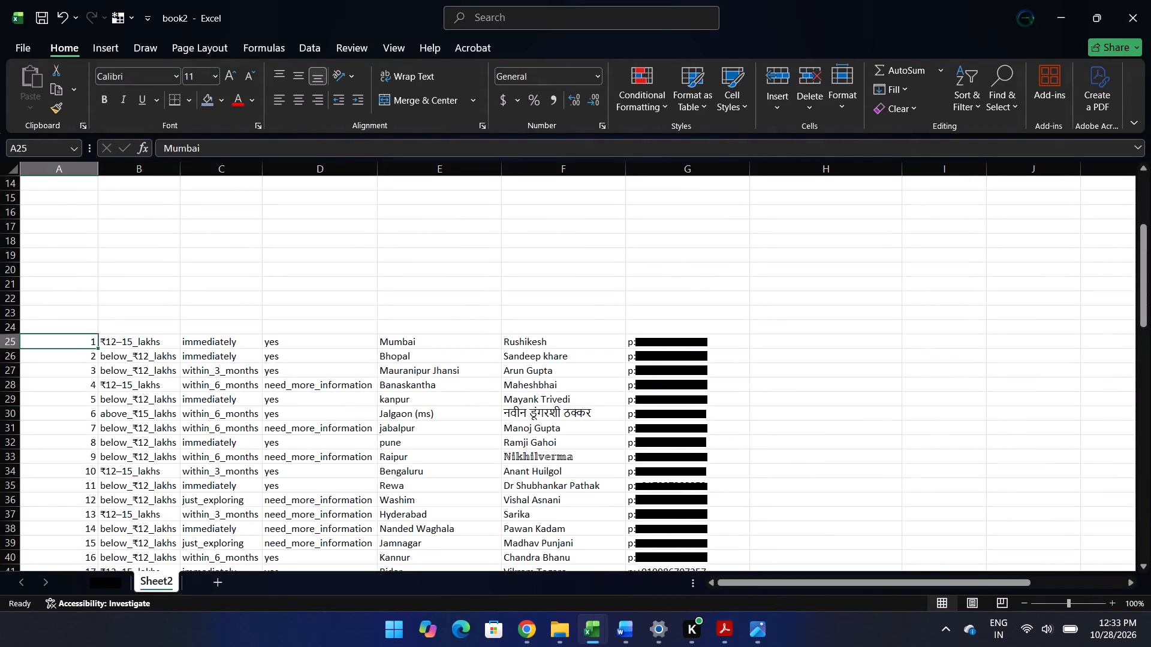
pyautogui.hotkey('ctrl', 'a')
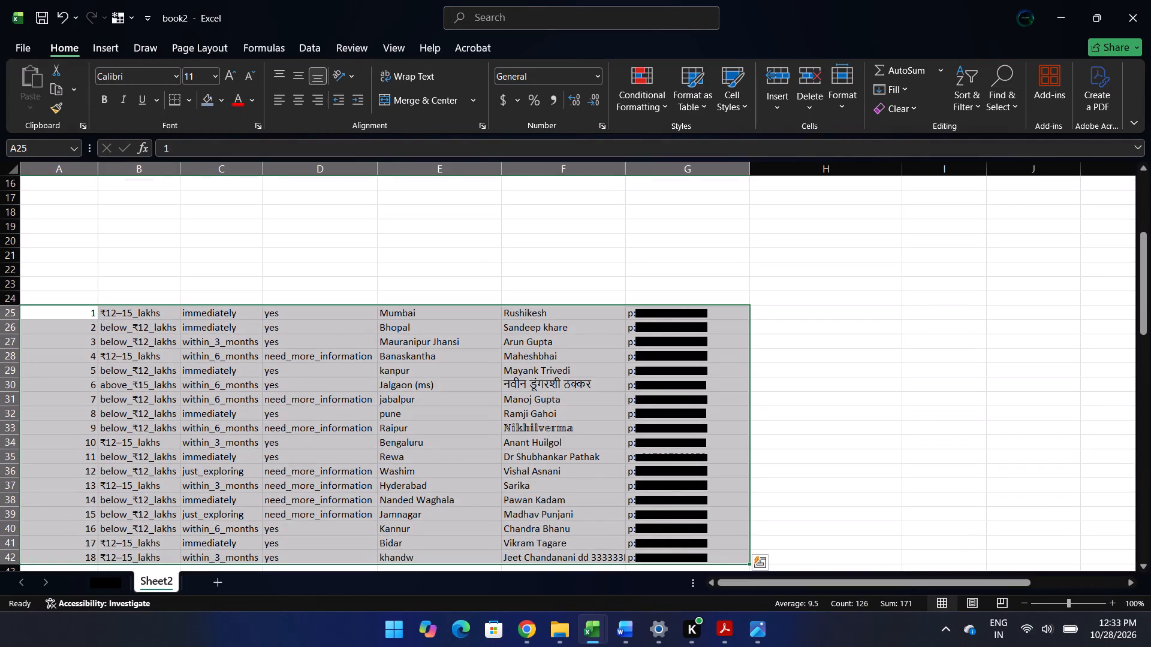
pyautogui.moveTo(125, 304); pyautogui.dragTo(116, 276)
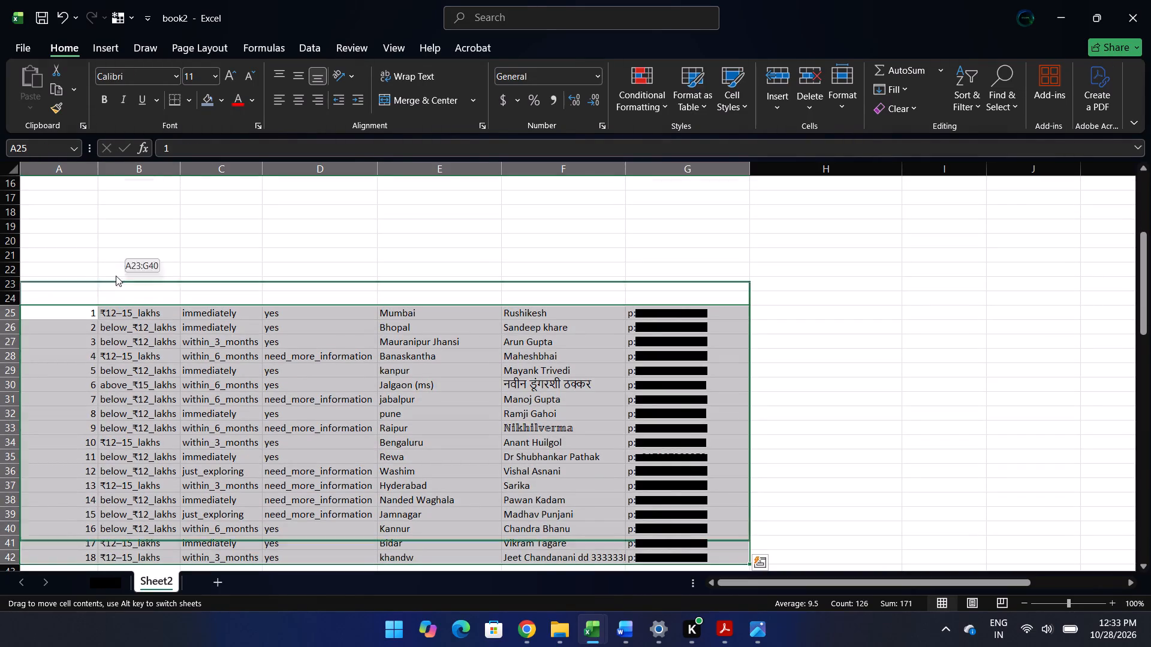
pyautogui.moveTo(116, 276); pyautogui.dragTo(110, 314)
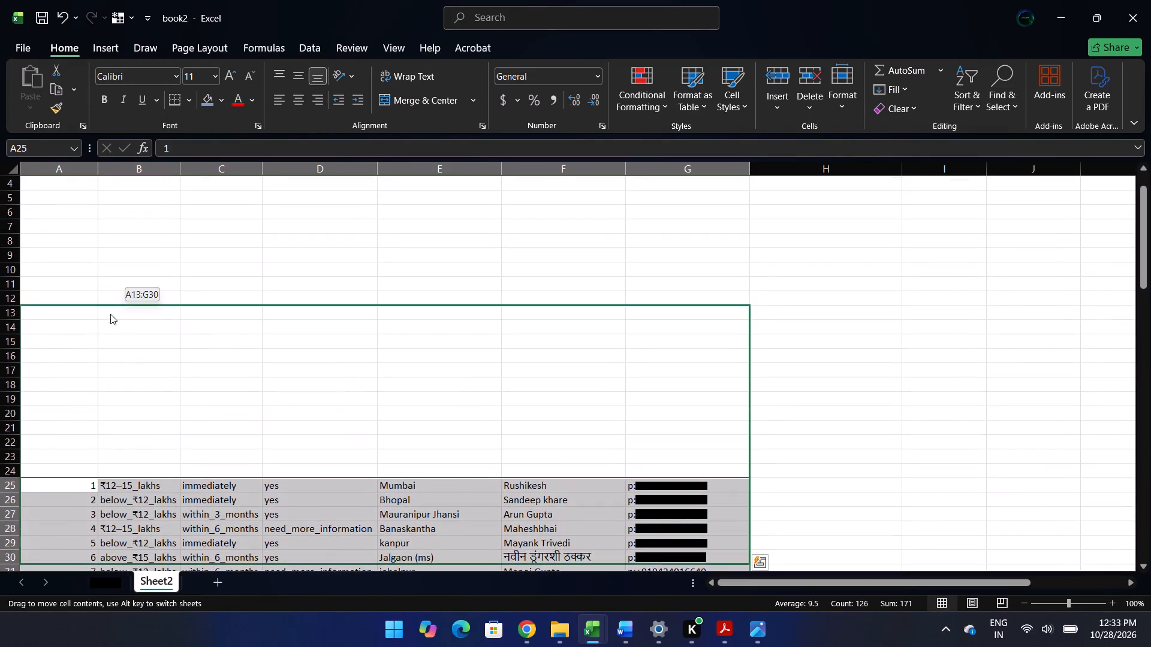
pyautogui.moveTo(110, 314); pyautogui.dragTo(110, 288)
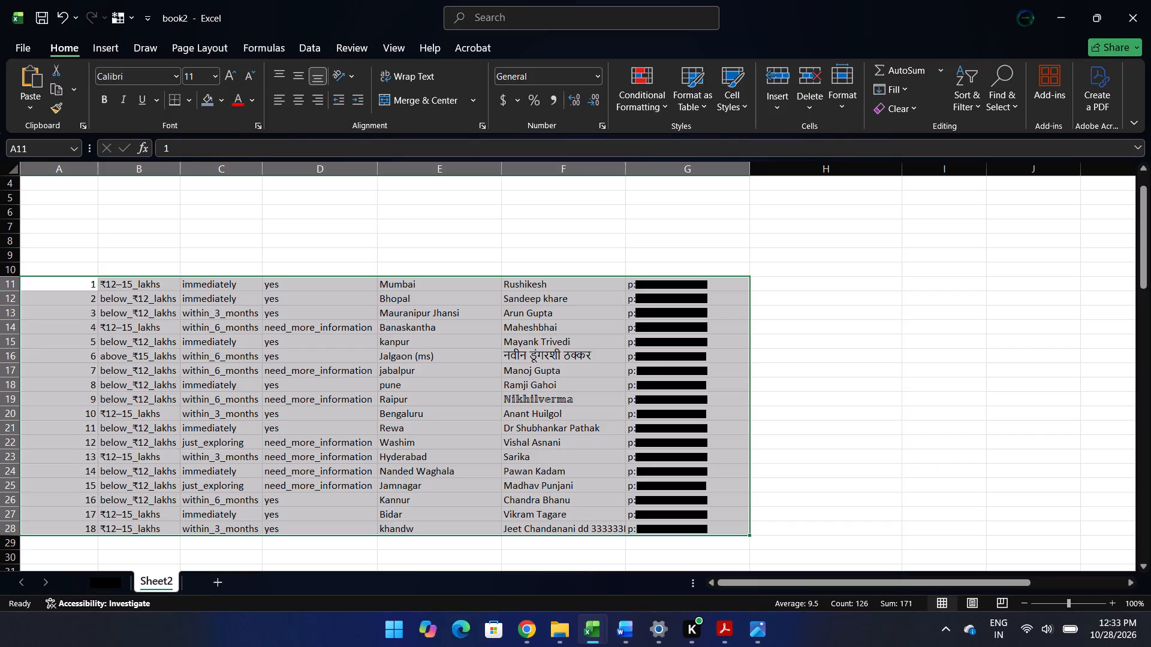
pyautogui.click(1064, 392)
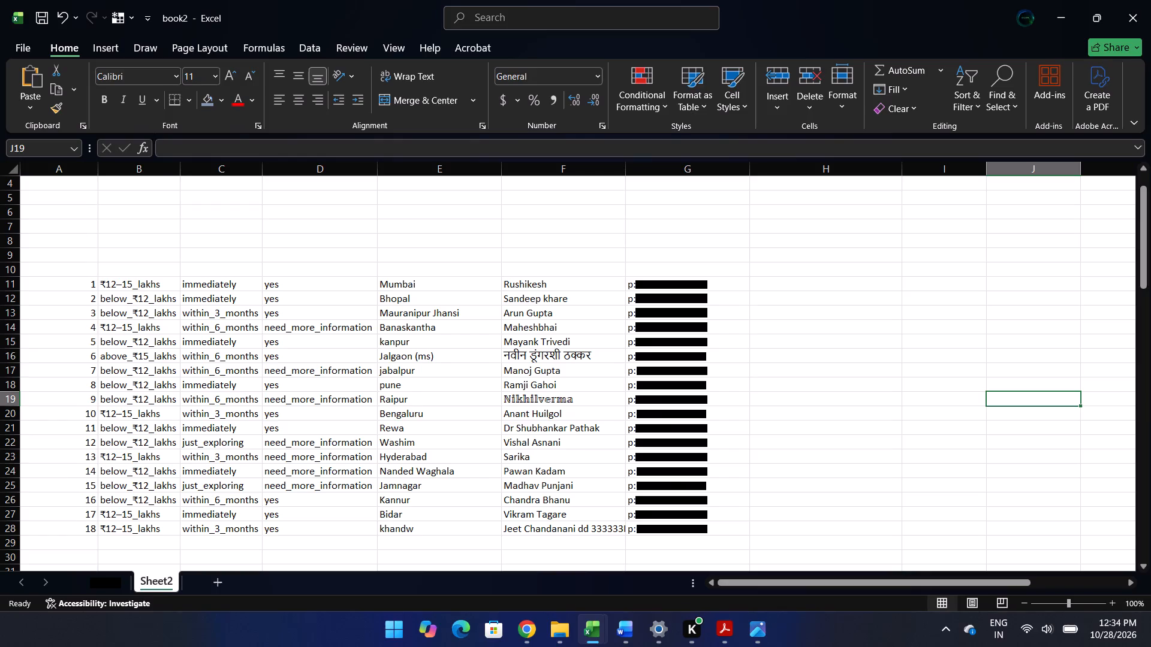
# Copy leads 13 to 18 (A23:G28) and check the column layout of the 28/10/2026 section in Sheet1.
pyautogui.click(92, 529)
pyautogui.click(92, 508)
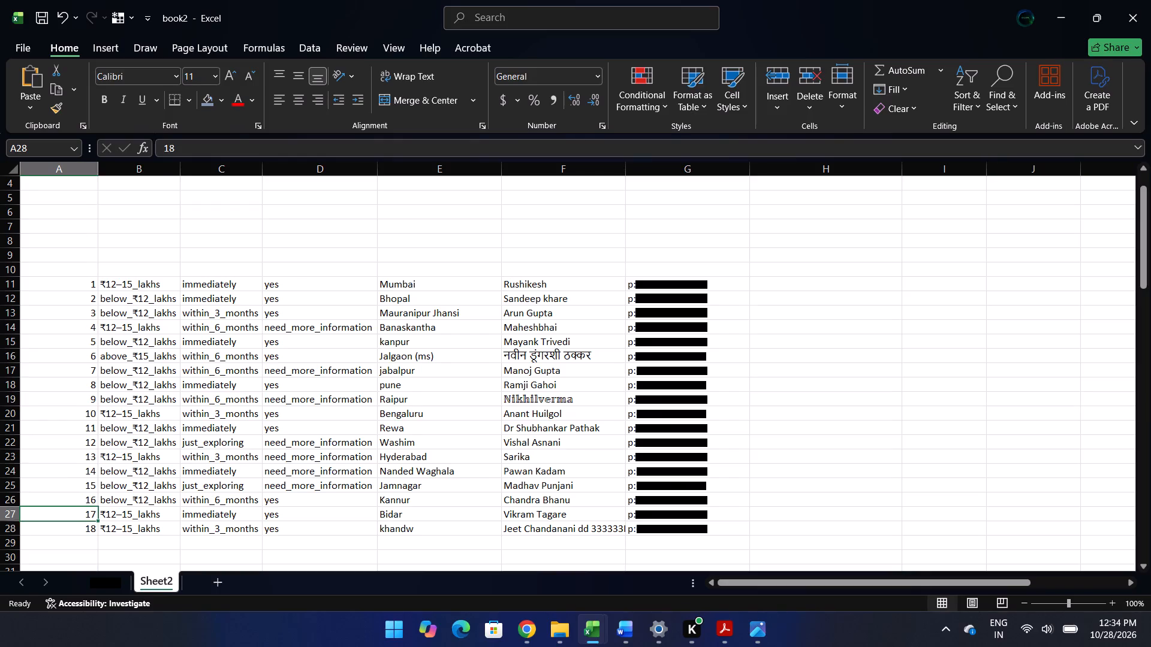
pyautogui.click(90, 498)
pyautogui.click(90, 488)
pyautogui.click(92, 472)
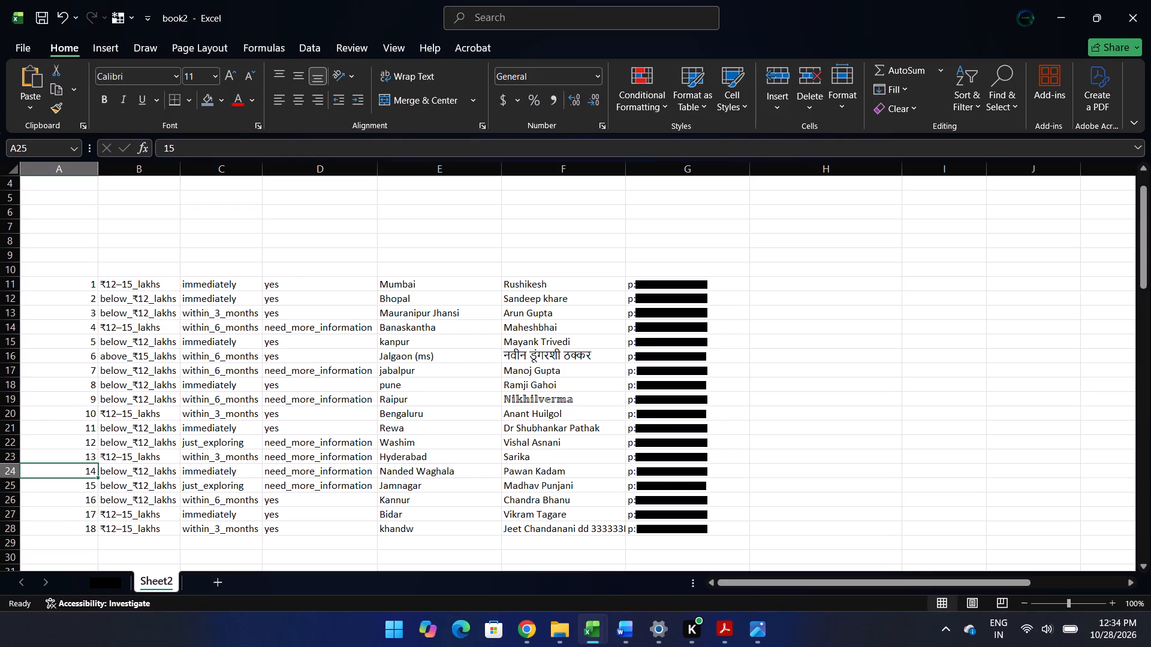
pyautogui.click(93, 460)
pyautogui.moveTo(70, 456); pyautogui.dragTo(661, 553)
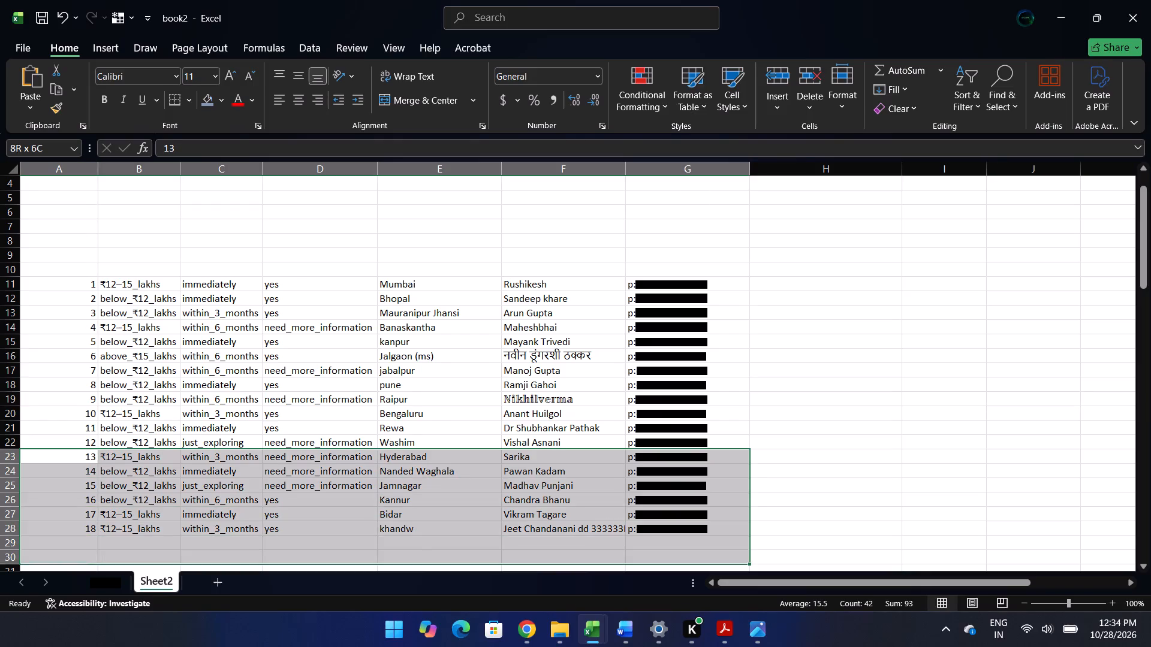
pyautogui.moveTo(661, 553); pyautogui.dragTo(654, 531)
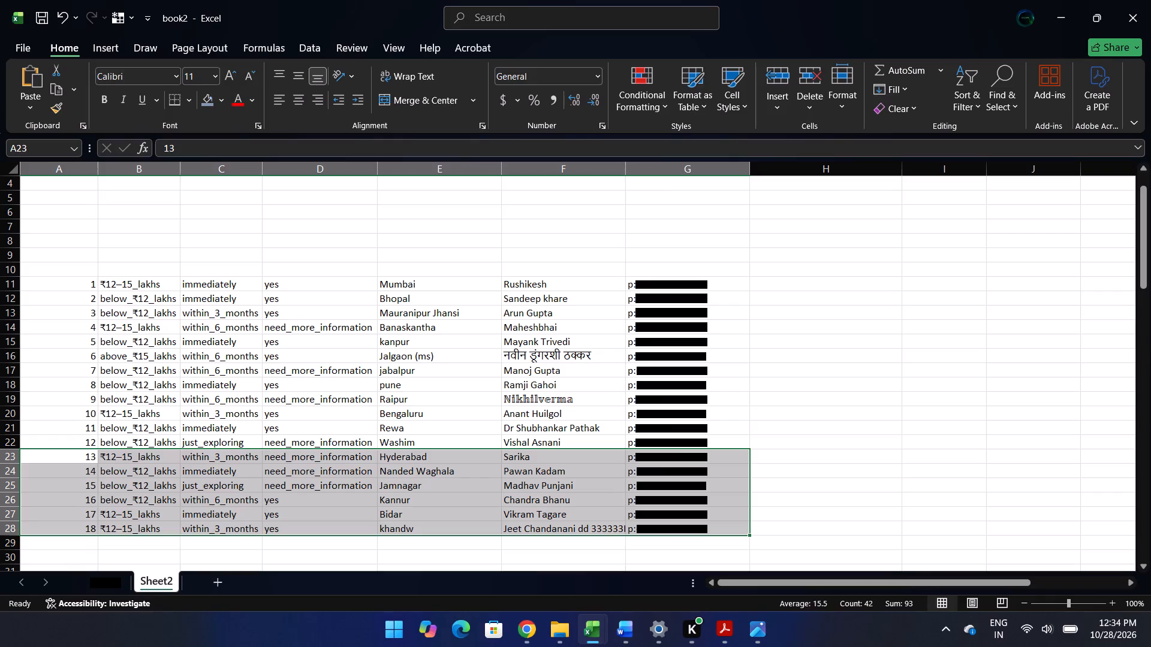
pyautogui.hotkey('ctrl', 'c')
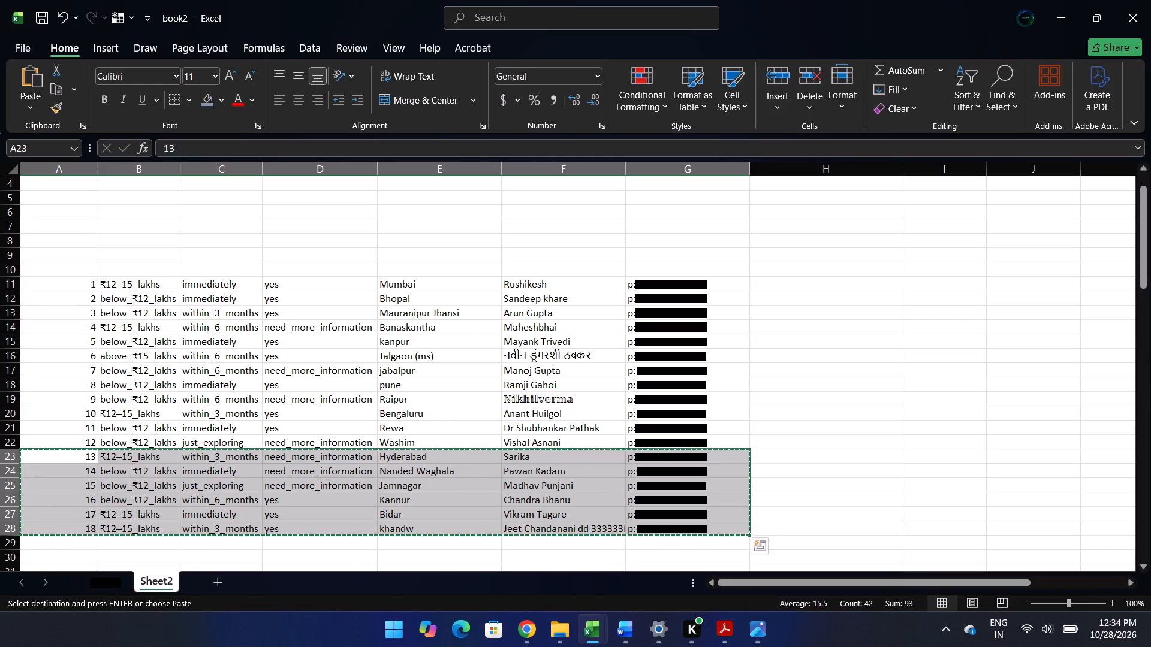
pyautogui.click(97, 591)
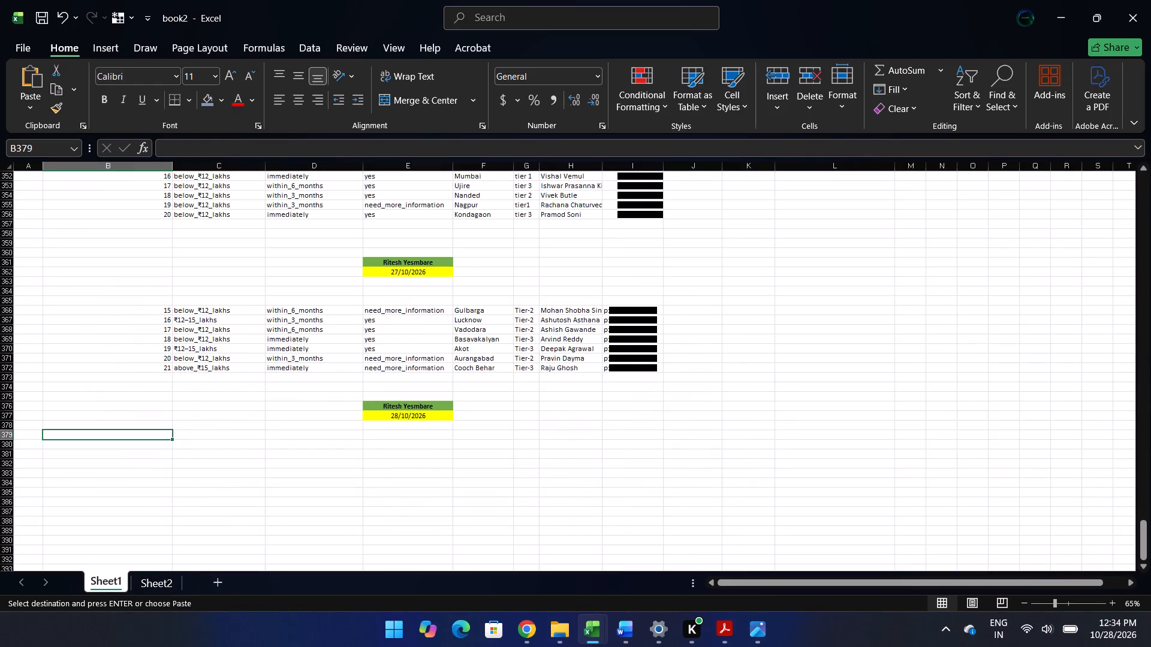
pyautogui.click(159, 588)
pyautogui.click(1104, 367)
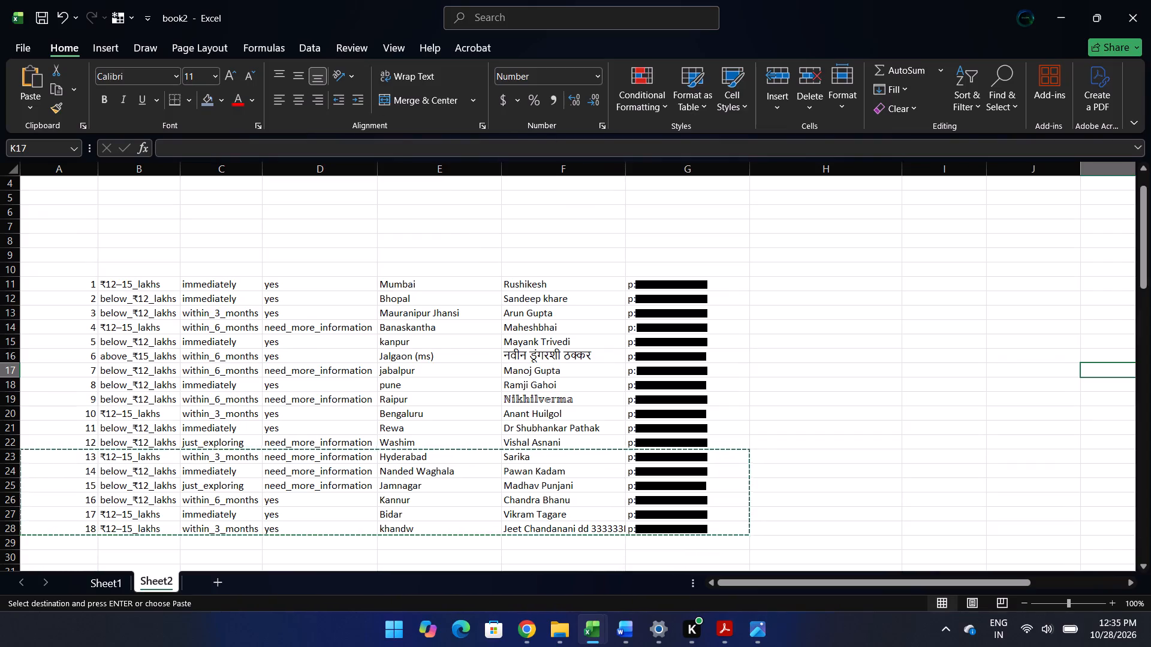
# Insert a blank sheet column at F, between the city and name columns of the lead list.
pyautogui.click(544, 203)
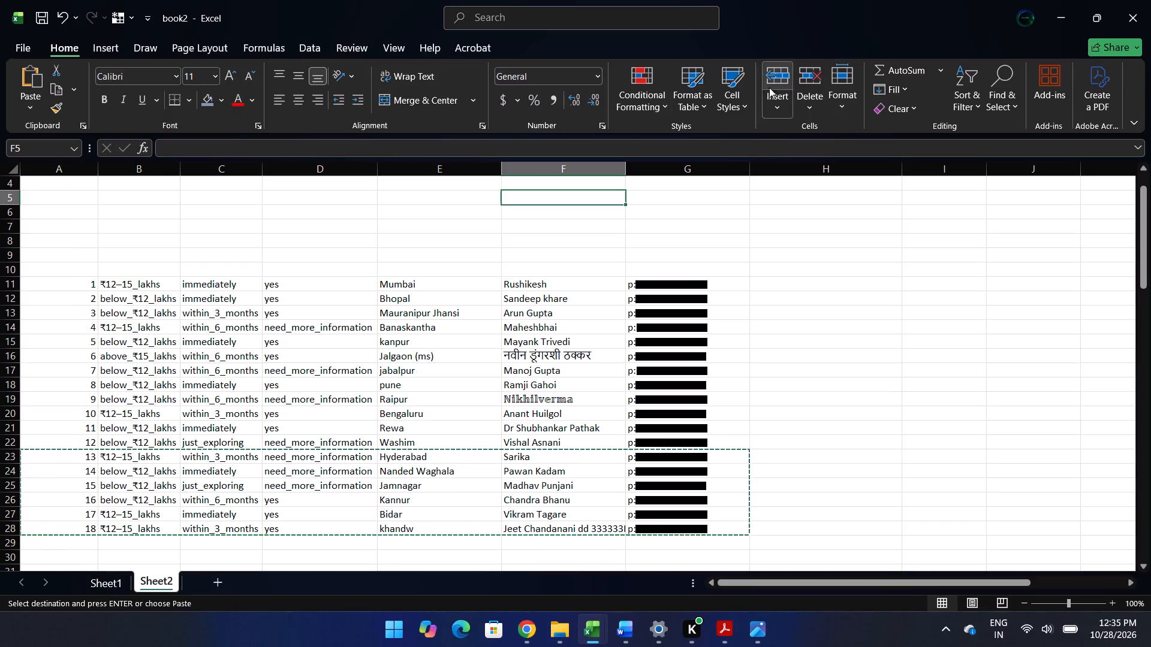
pyautogui.click(784, 99)
pyautogui.click(796, 179)
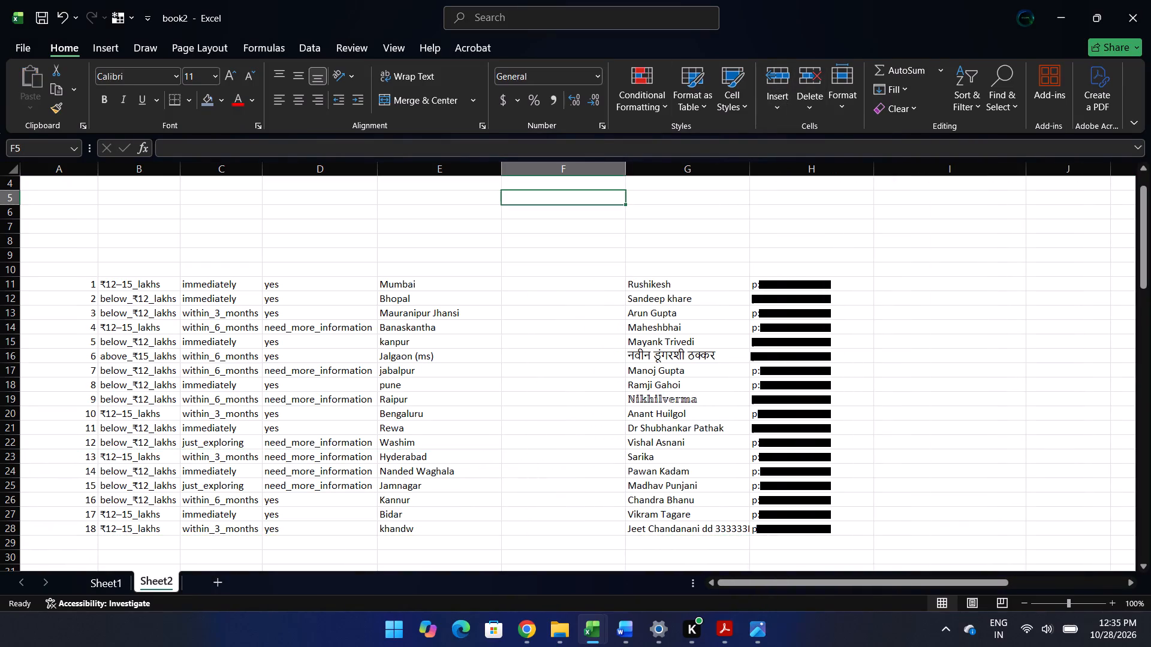
# Copy leads 13 to 18 (A23:H28) into Sheet1 below the 28/10/2026 heading, placing the block at B380.
pyautogui.moveTo(50, 453); pyautogui.dragTo(796, 533)
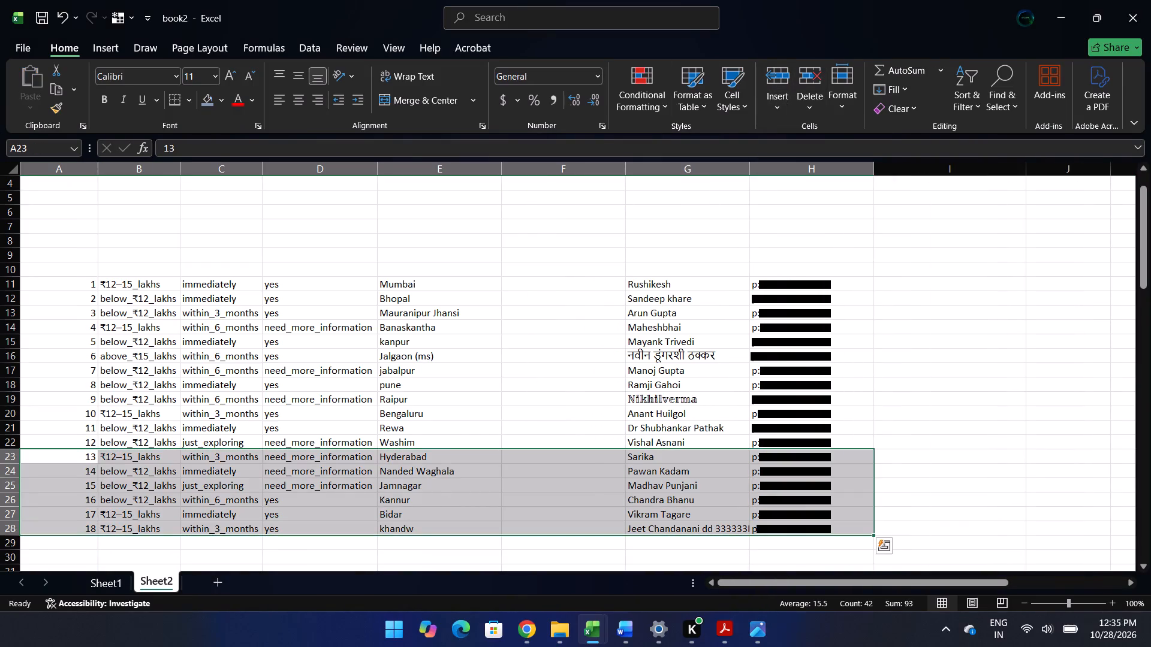
pyautogui.hotkey('ctrl', 'c')
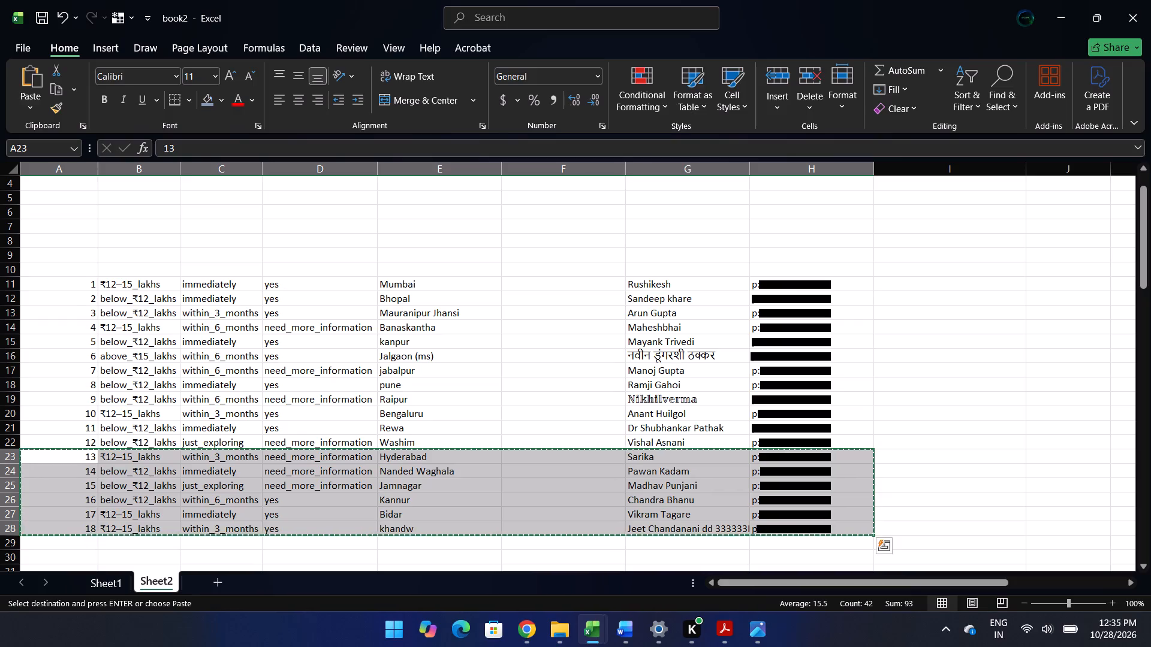
pyautogui.click(114, 576)
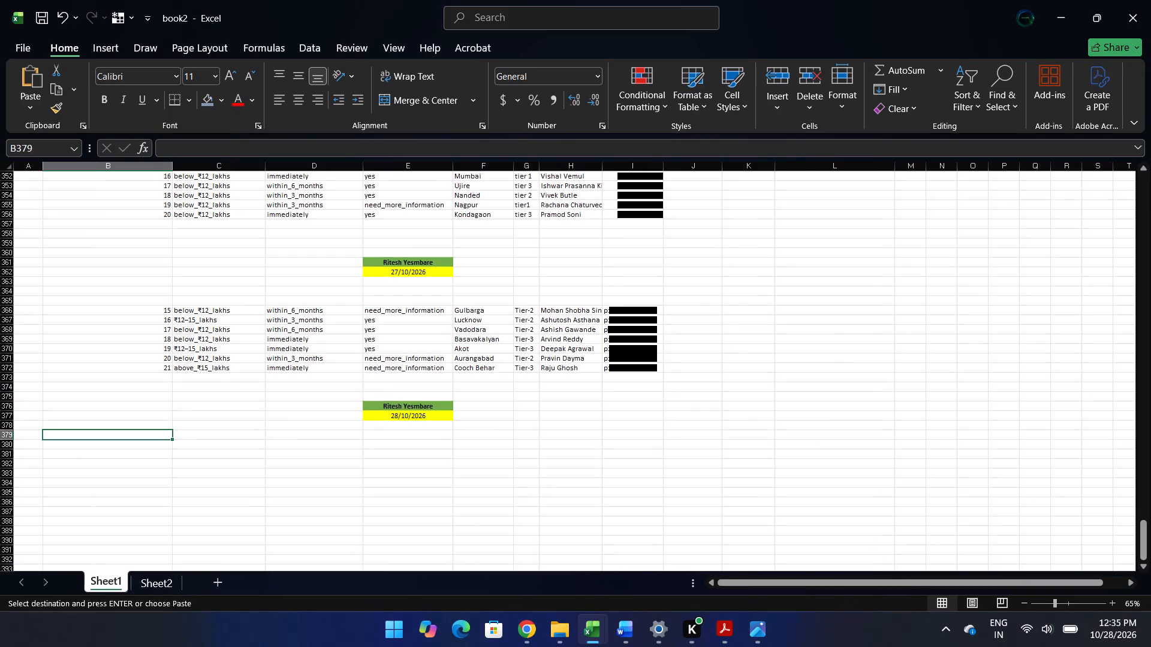
pyautogui.hotkey('ctrl', 'v')
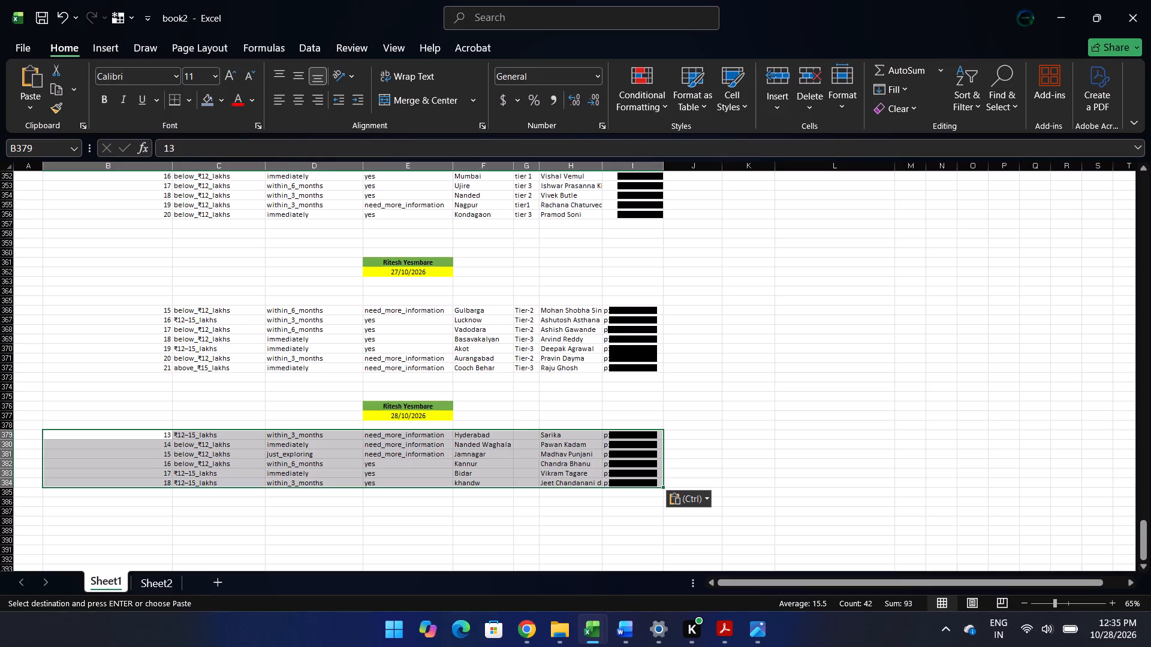
pyautogui.moveTo(507, 431); pyautogui.dragTo(508, 445)
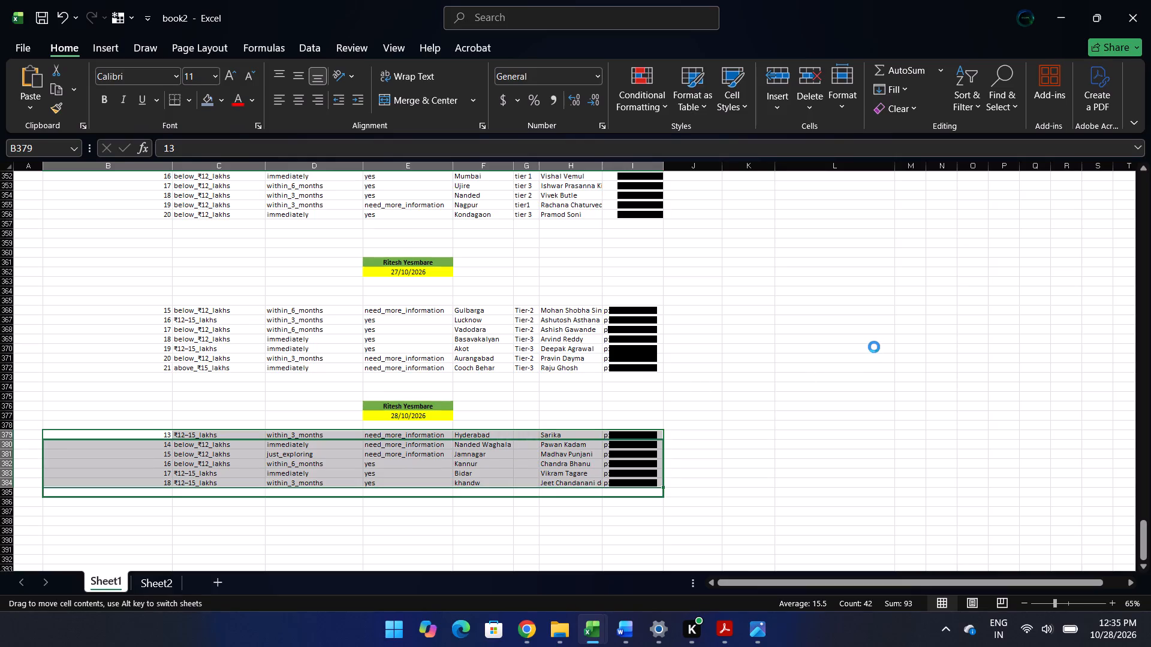
# Switch to the call details 30 September workbook and add a new sheet named 28-10-2026 after 27-10-2026.
pyautogui.click(597, 633)
pyautogui.click(442, 575)
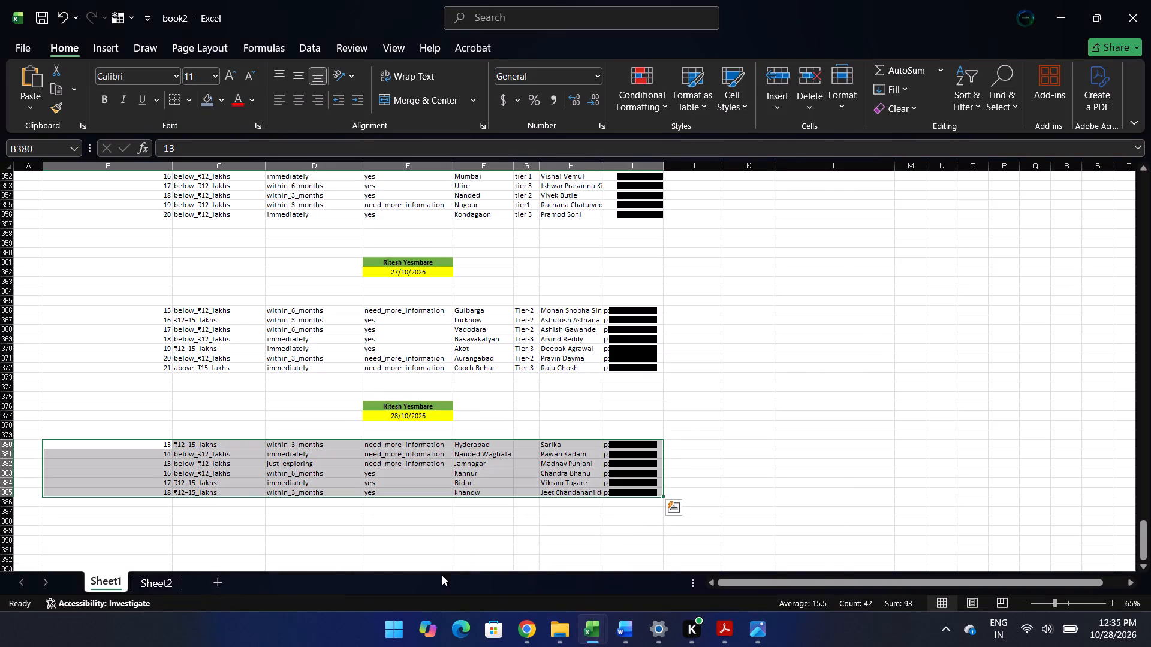
pyautogui.click(596, 620)
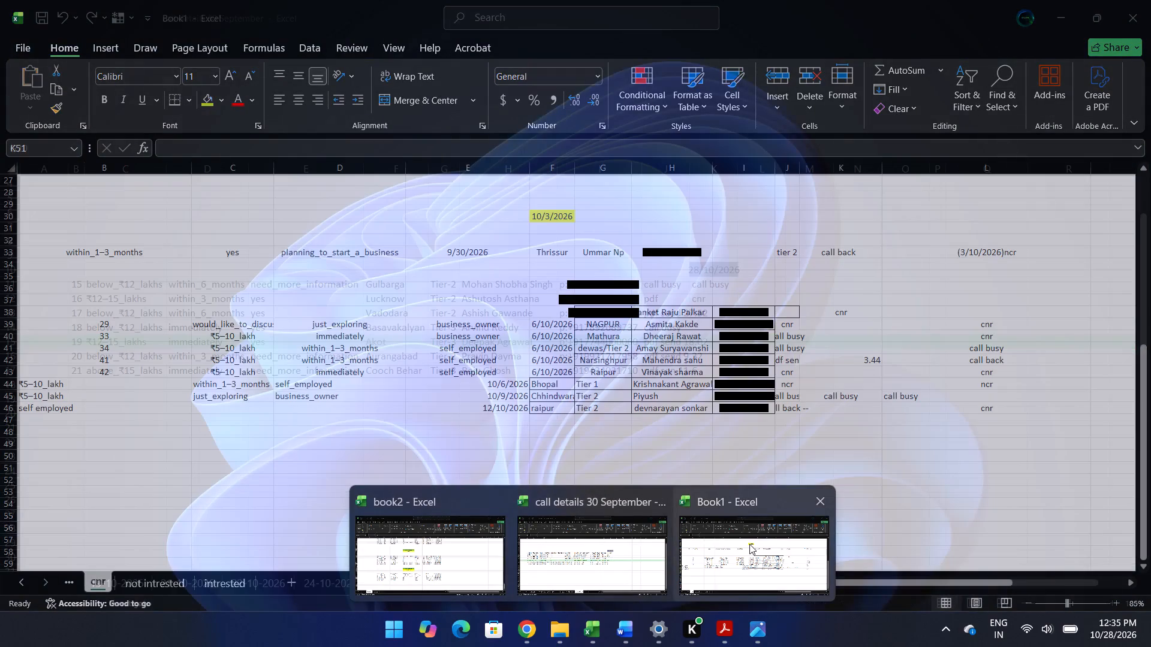
pyautogui.click(745, 578)
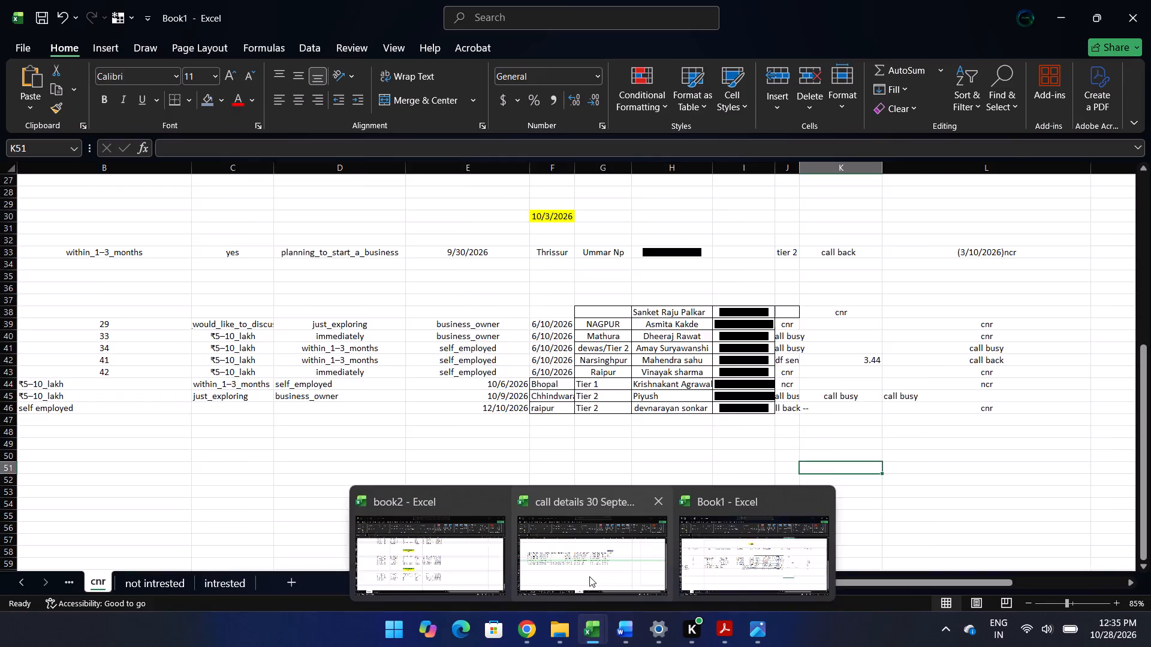
pyautogui.click(589, 576)
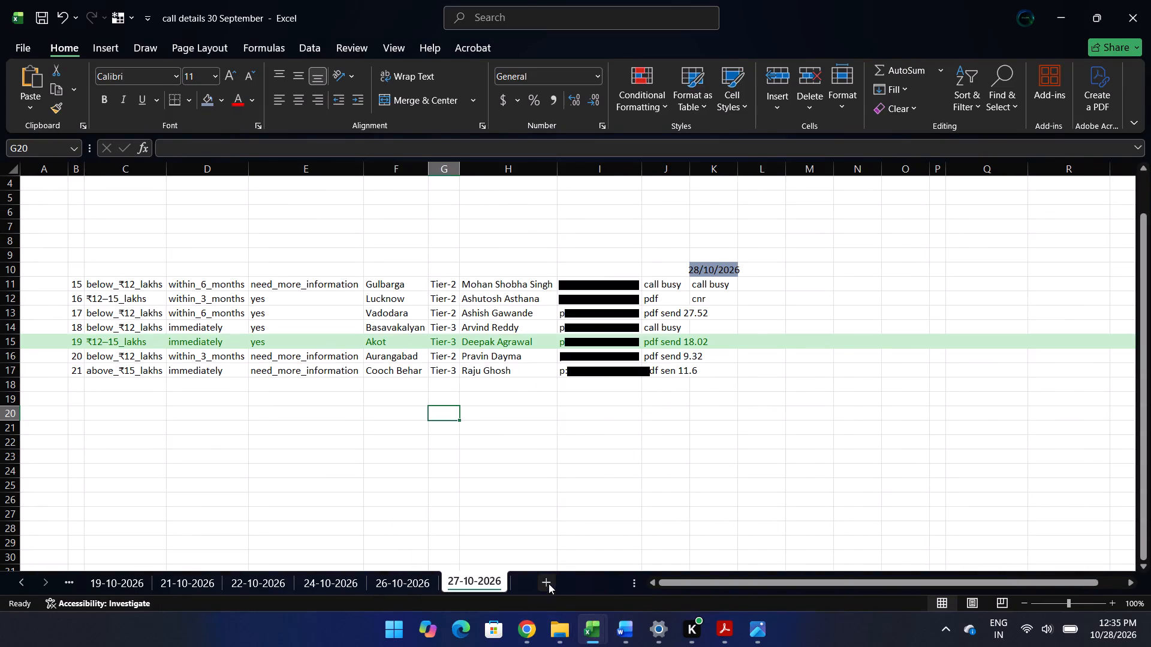
pyautogui.click(549, 583)
pyautogui.doubleClick(537, 581)
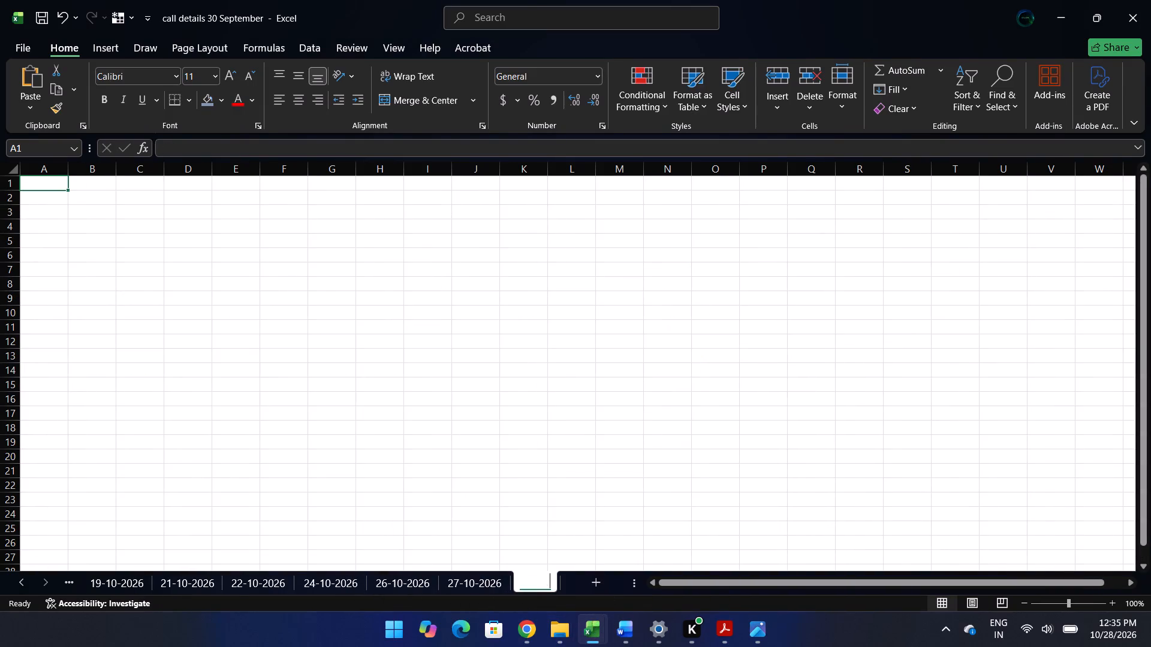
pyautogui.write('28')
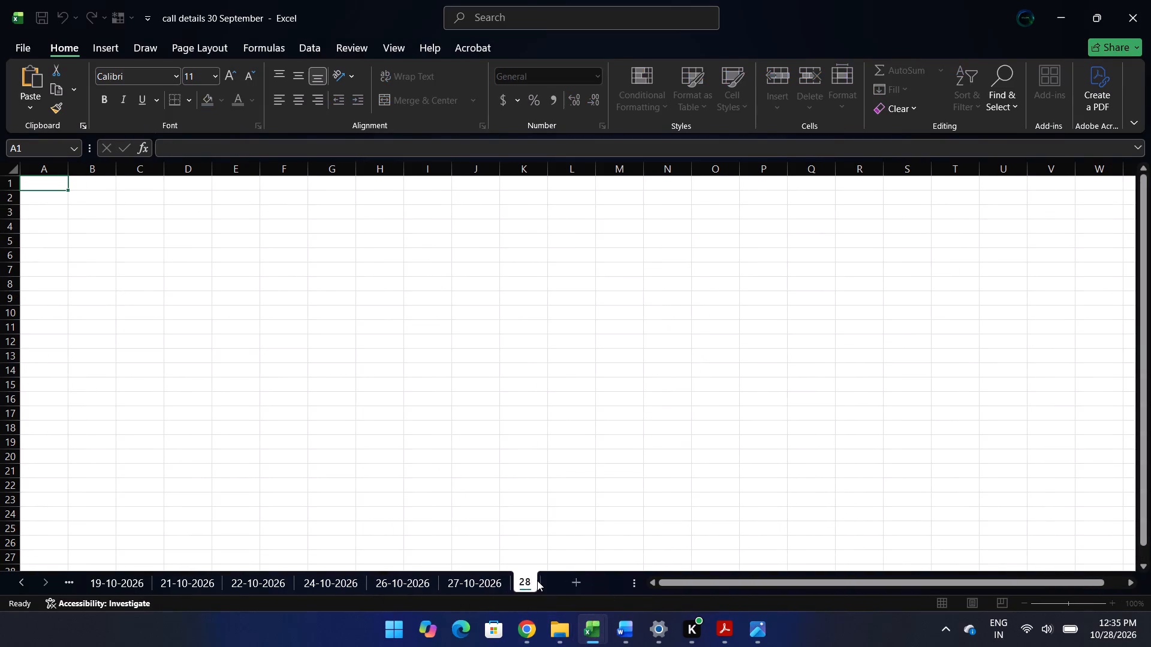
pyautogui.press('-')
pyautogui.write('10-')
pyautogui.write('20')
pyautogui.write('26')
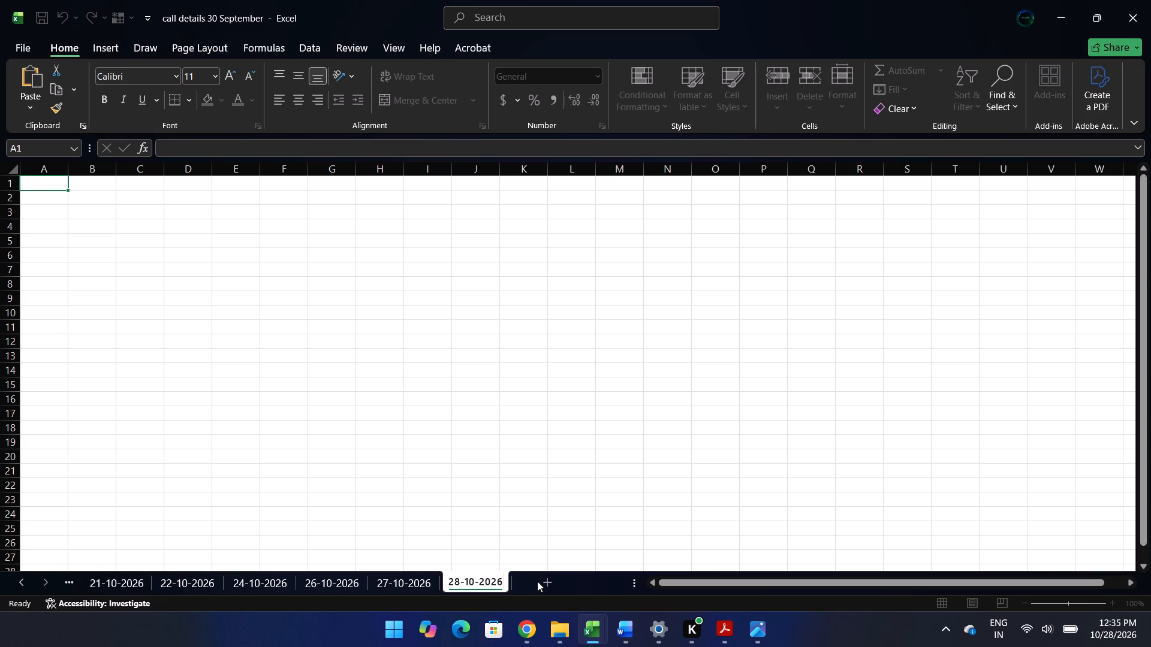
# Check the layout of the 27-10-2026 sheet and paste the copied lead block into the 28-10-2026 sheet starting at A11.
pyautogui.click(571, 586)
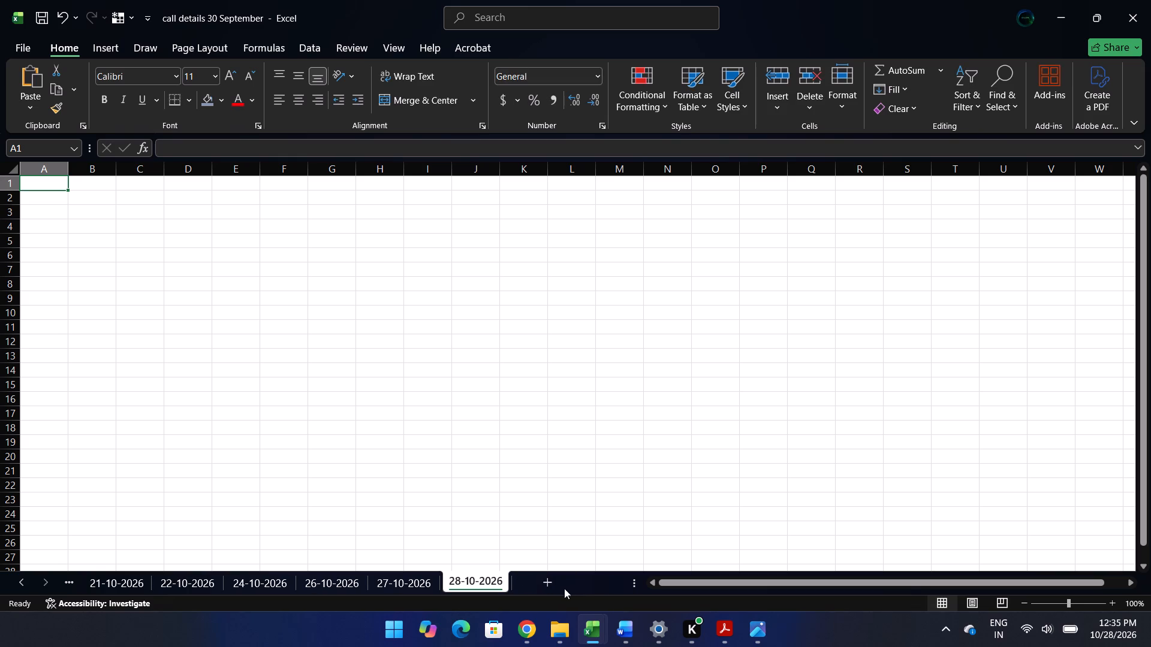
pyautogui.doubleClick(523, 588)
pyautogui.click(399, 585)
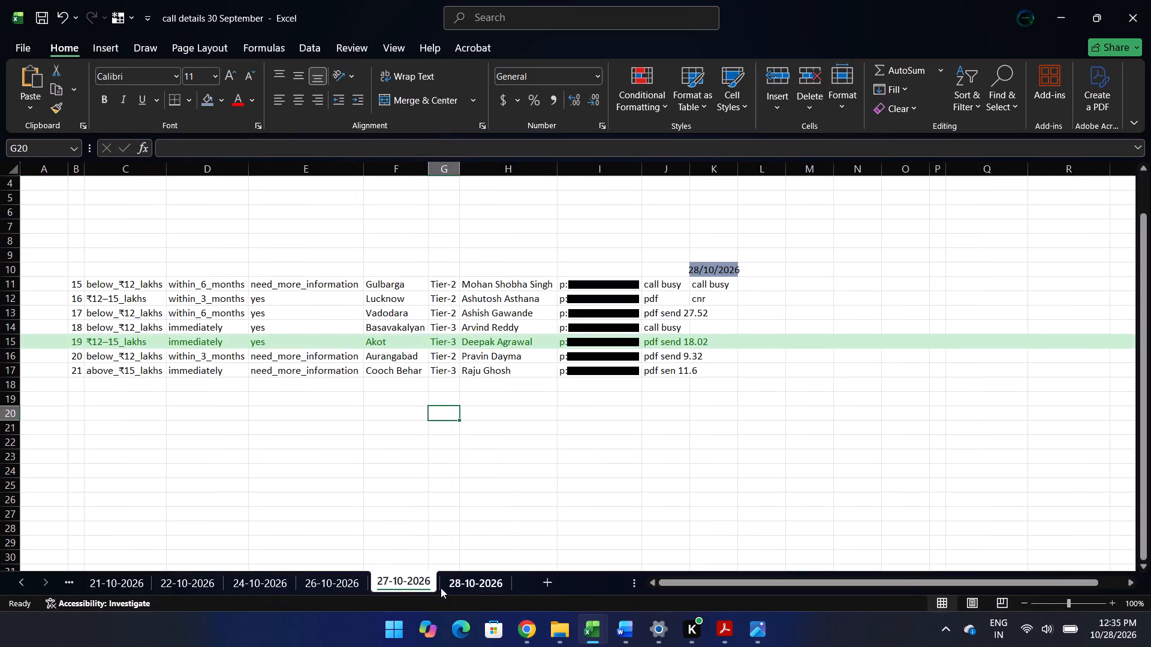
pyautogui.click(473, 581)
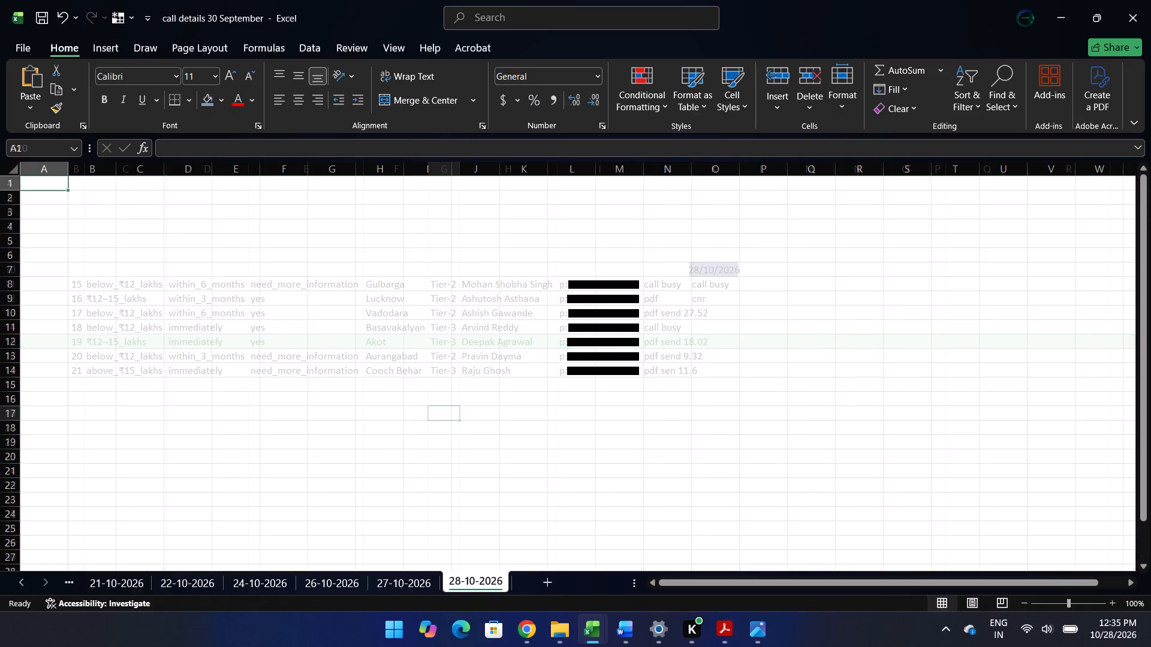
pyautogui.click(53, 322)
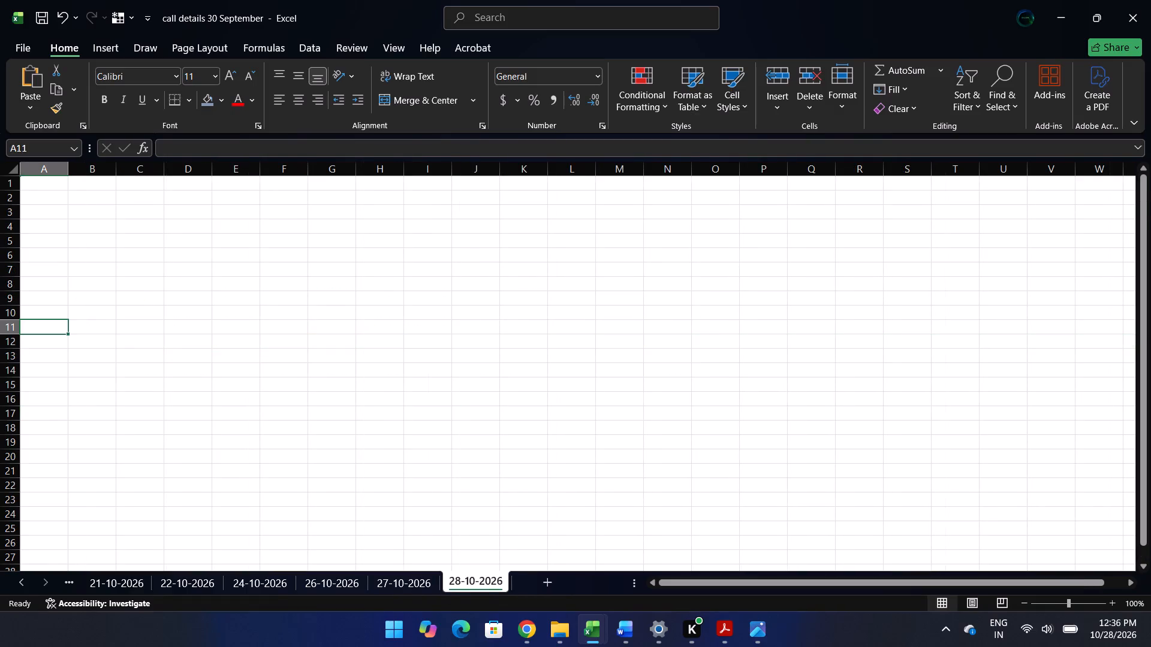
pyautogui.hotkey('ctrl', 'v')
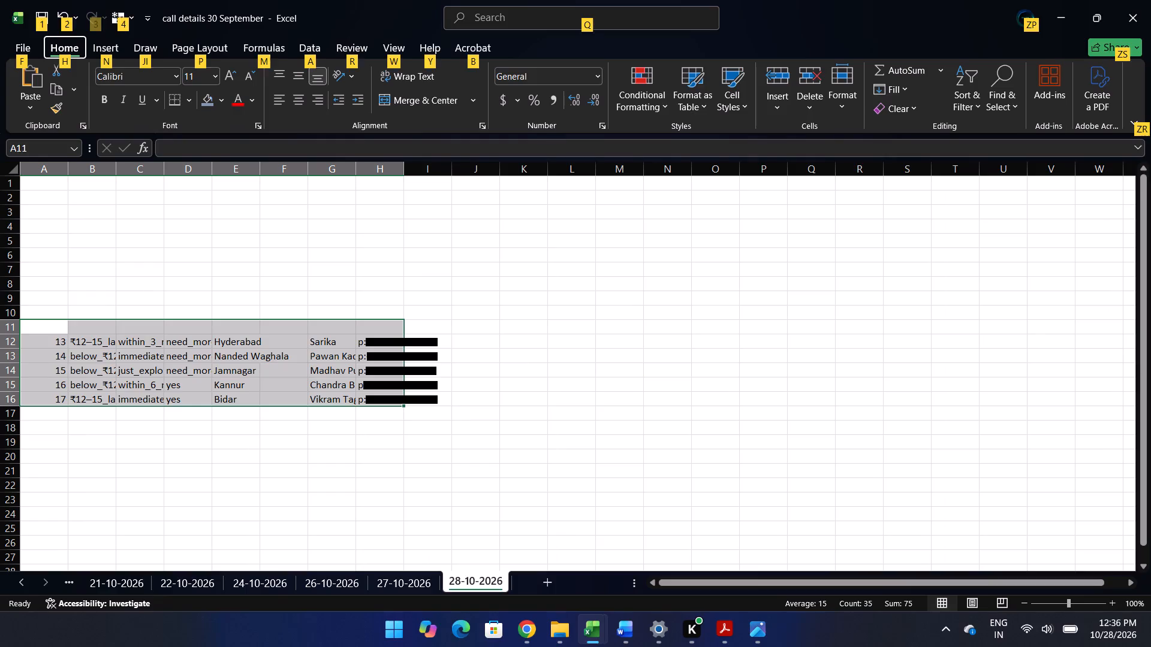
# AutoFit the column widths of the pasted lead block in columns A to H.
pyautogui.write('hoi')
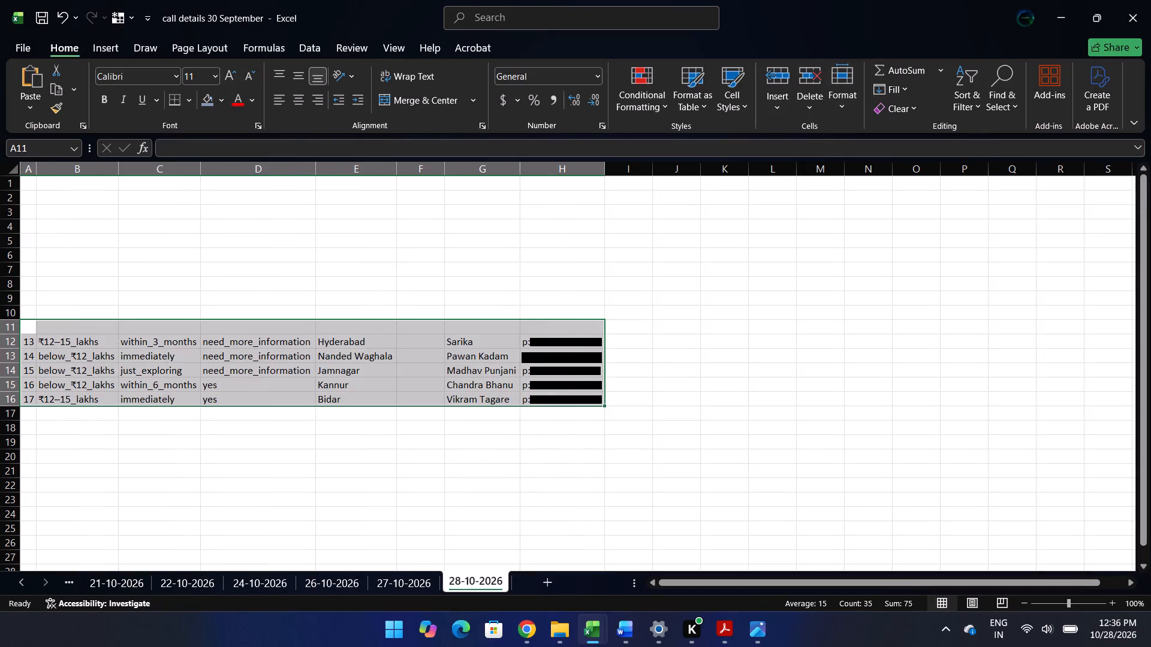
pyautogui.hscroll(2, 641, 213)
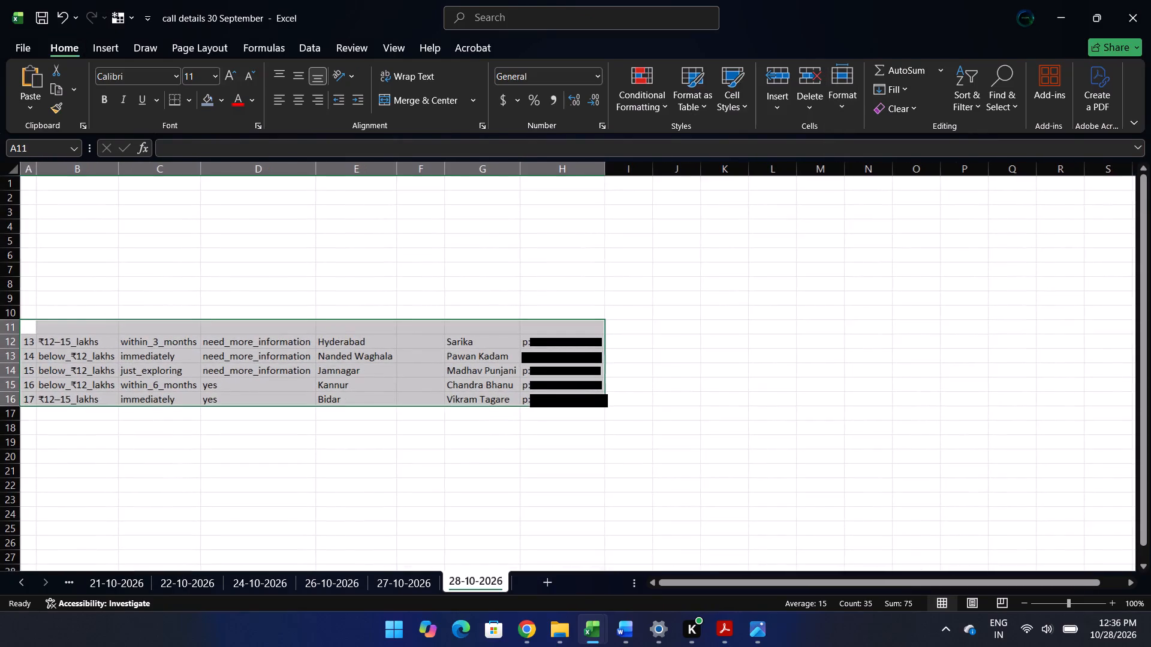
pyautogui.scroll(2, 641, 213)
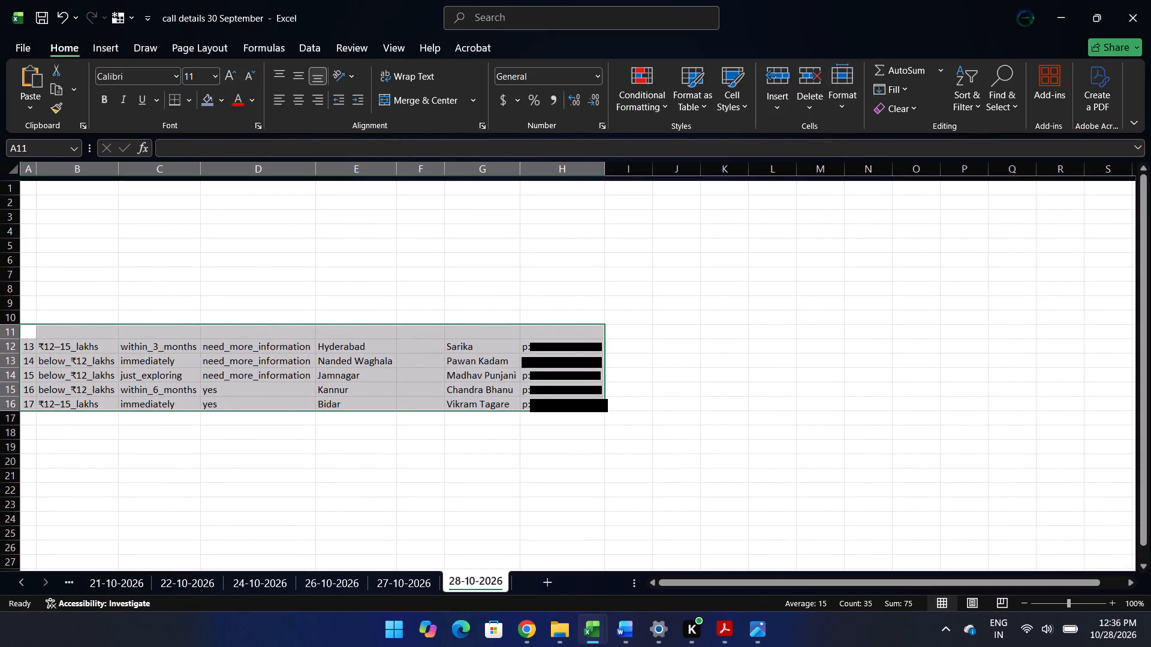
pyautogui.scroll(1, 641, 213)
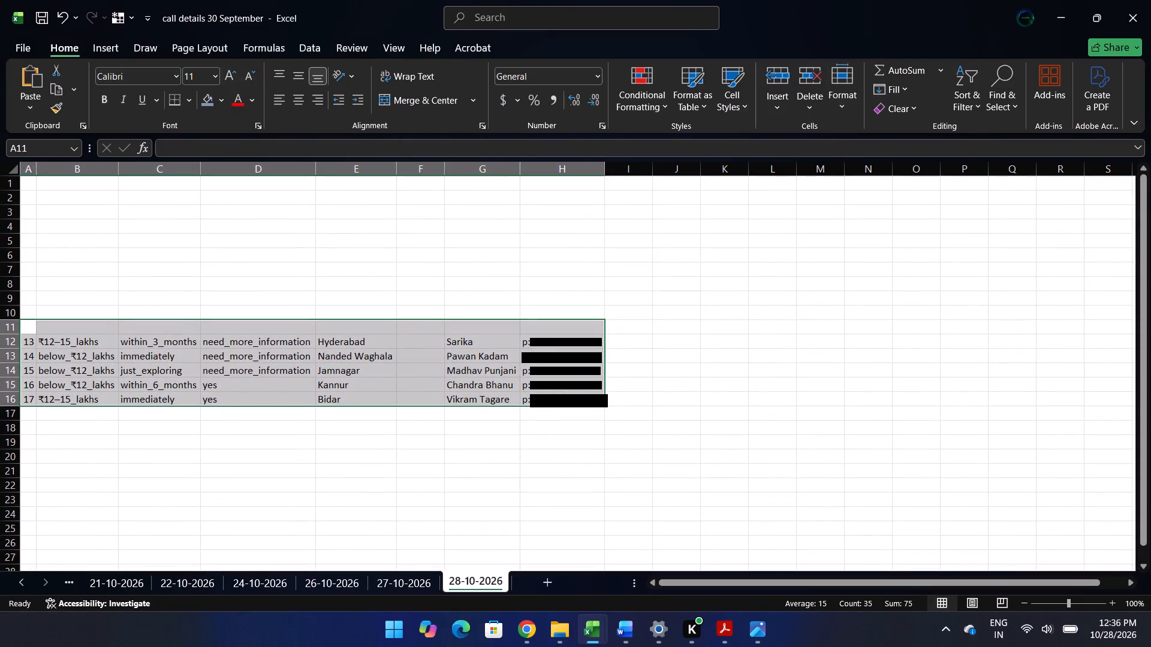
pyautogui.click(655, 259)
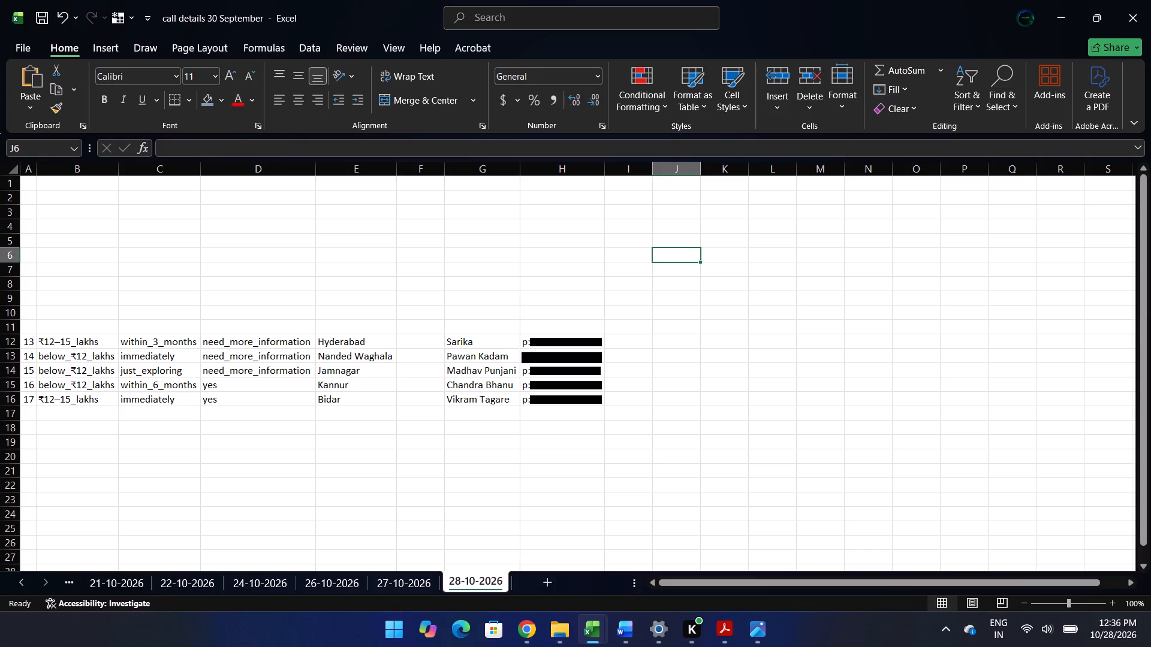
# Select the city names from Hyderabad to Bidar in E12:E16.
pyautogui.moveTo(323, 341); pyautogui.dragTo(335, 395)
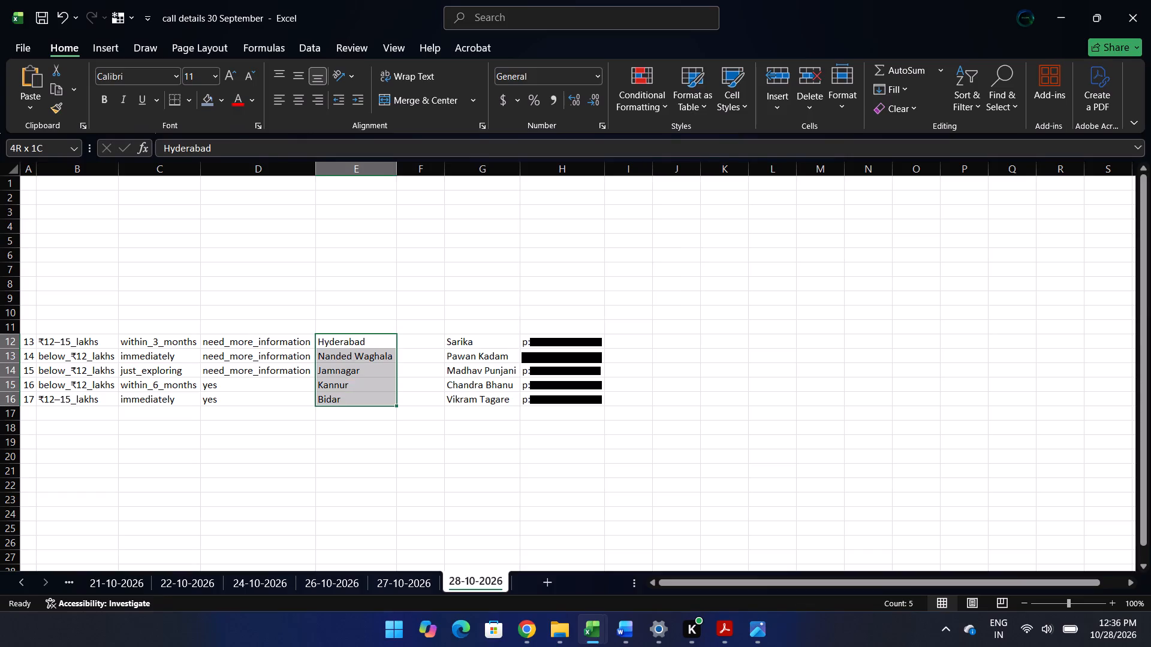
pyautogui.moveTo(335, 395); pyautogui.dragTo(335, 402)
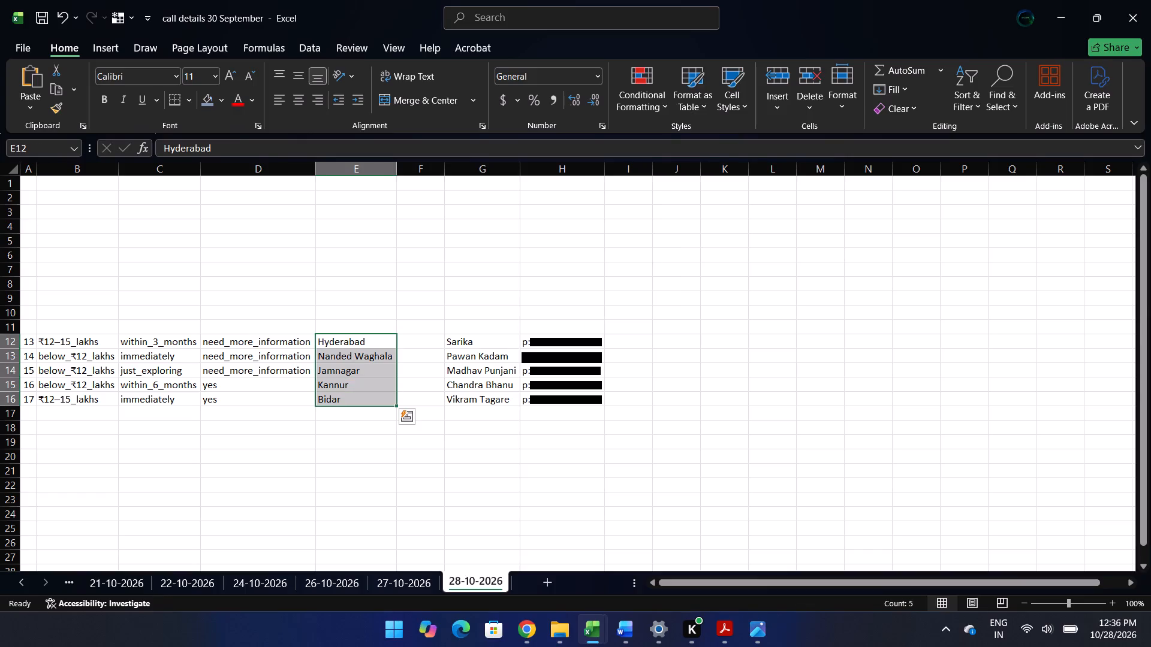
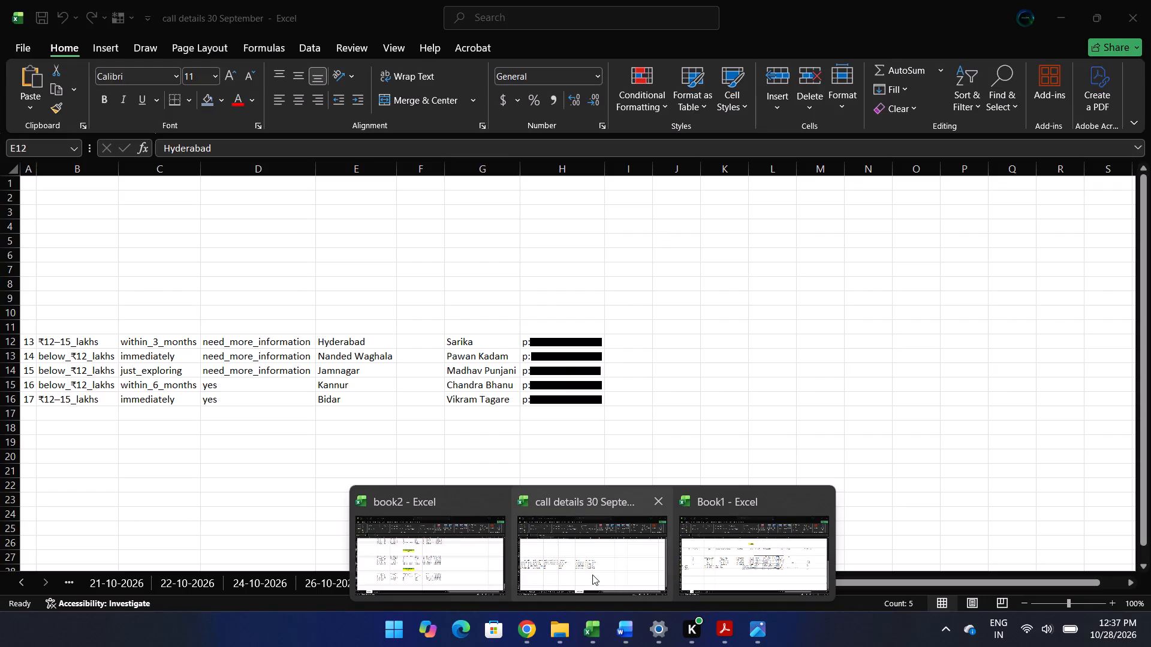
pyautogui.click(592, 575)
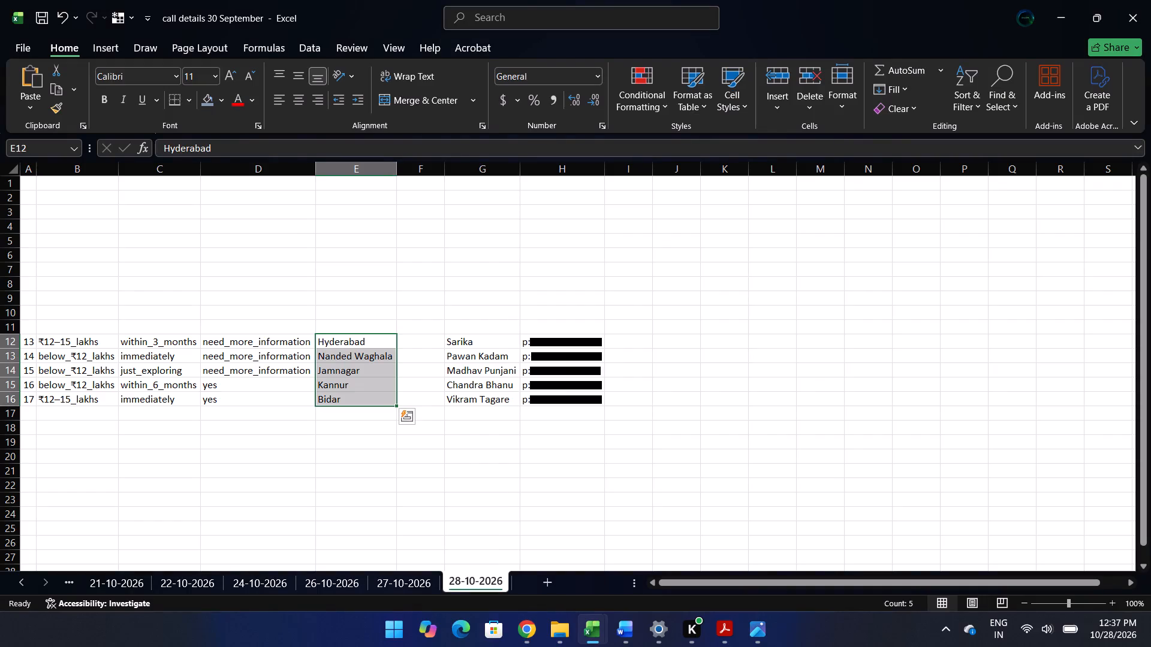
pyautogui.click(423, 339)
pyautogui.hotkey('ctrl', 'v')
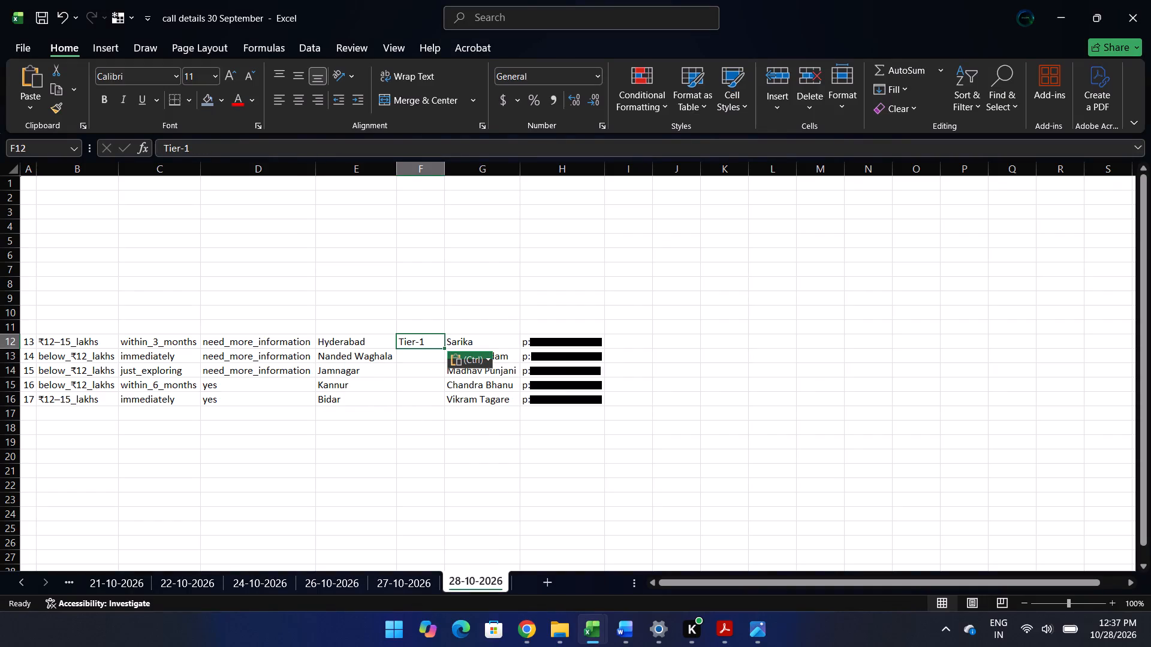
# Fill the tier value from F12 down as a series through F16.
pyautogui.moveTo(442, 348); pyautogui.dragTo(435, 400)
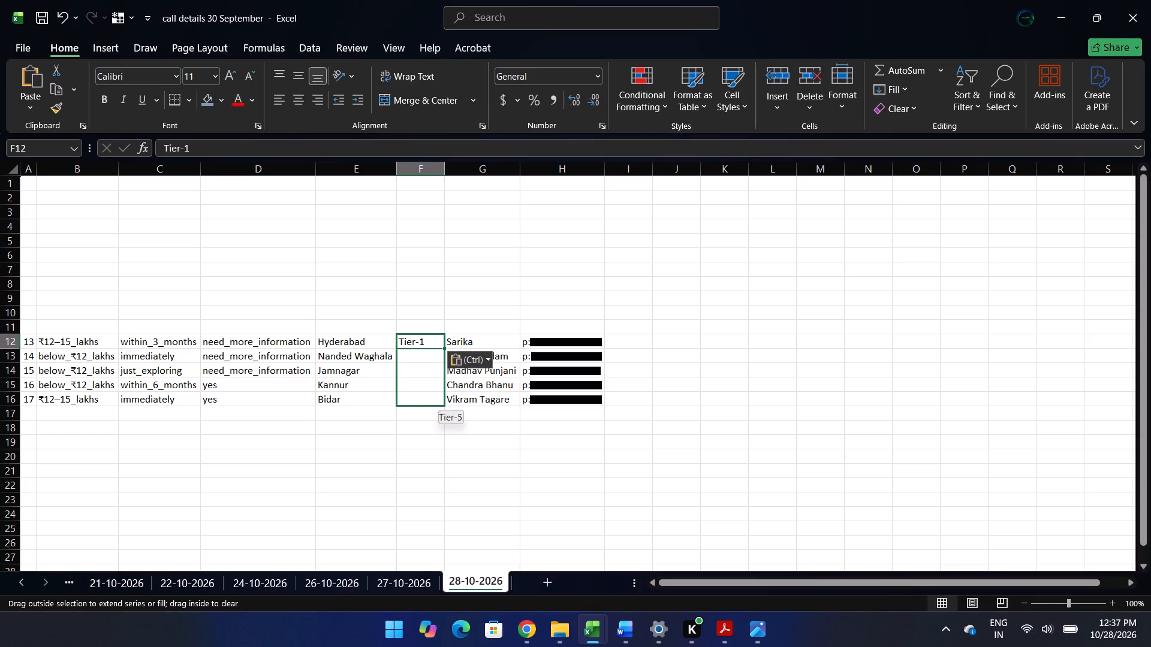
pyautogui.moveTo(435, 400); pyautogui.dragTo(435, 401)
# Correct the tiers to Tier-3 for Bidar in F16 and Tier-2 for Kannur and Jamnagar in F15 and F14.
pyautogui.doubleClick(435, 401)
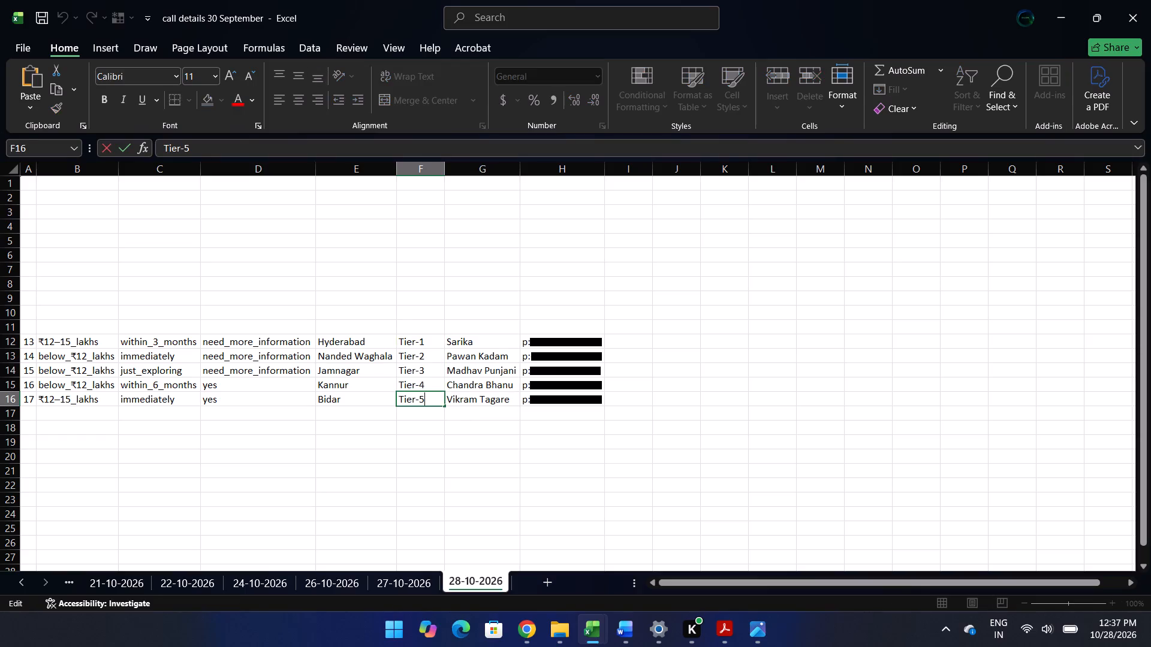
pyautogui.press('BackSpace')
pyautogui.press('3')
pyautogui.press('Up')
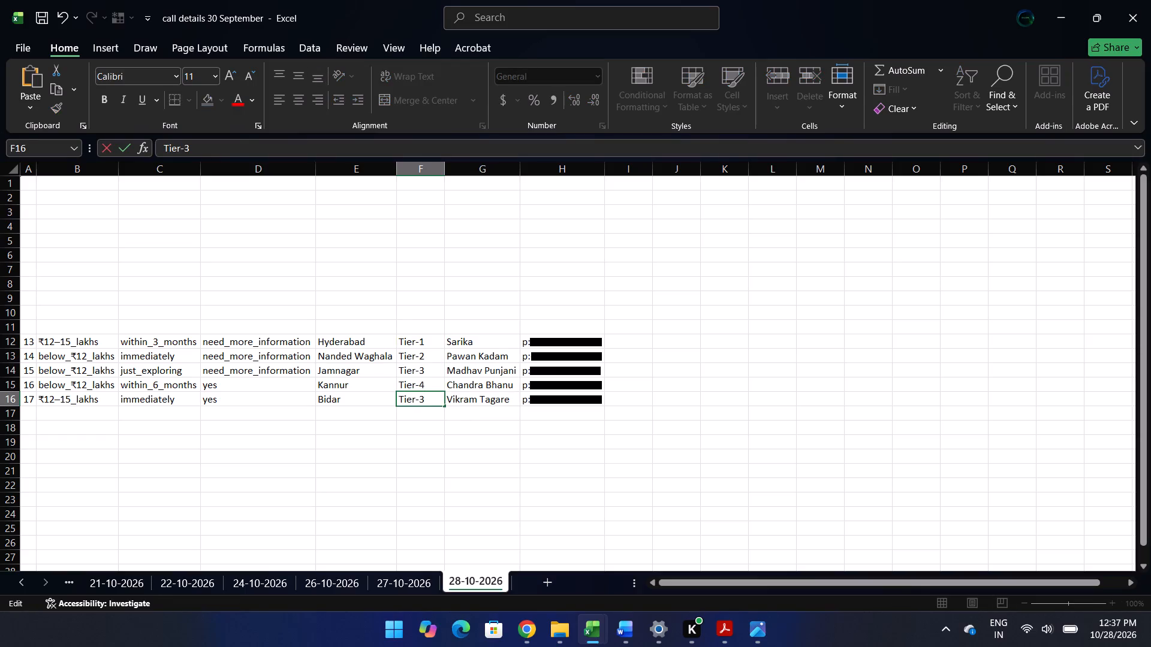
pyautogui.doubleClick(432, 388)
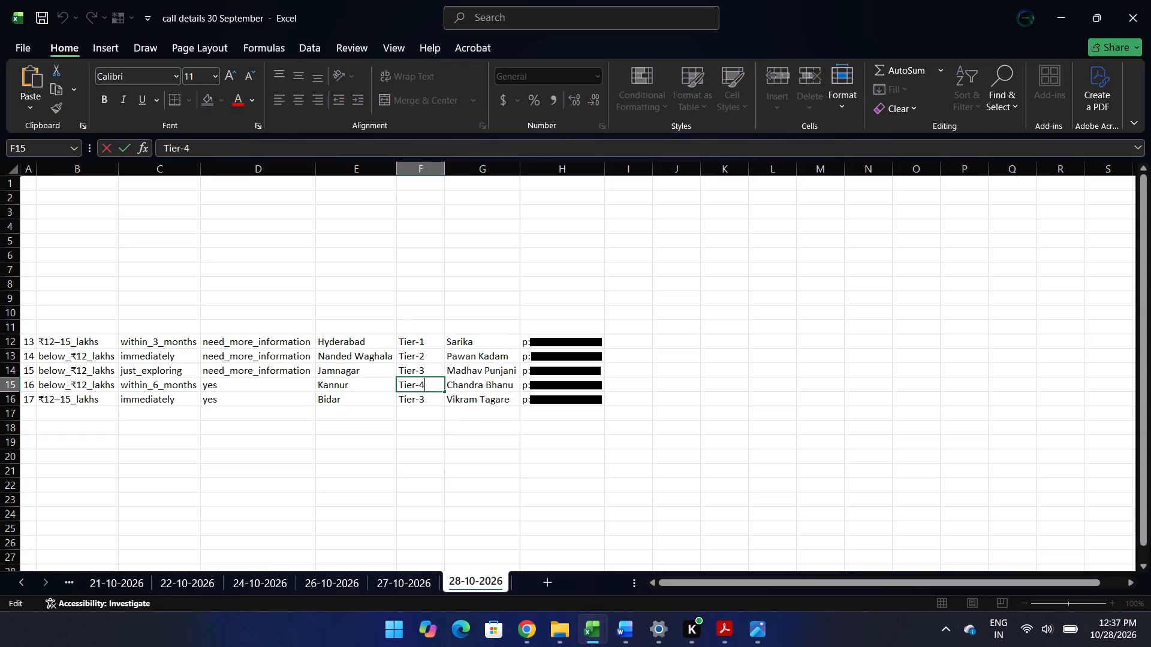
pyautogui.press('BackSpace')
pyautogui.press('2')
pyautogui.doubleClick(432, 370)
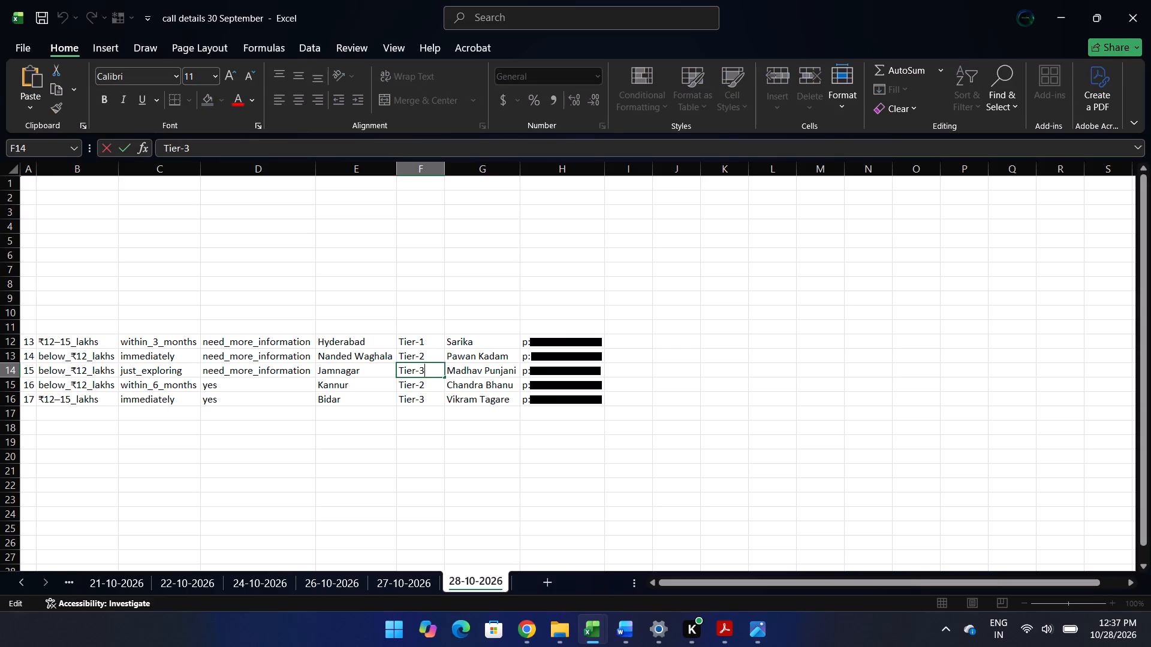
pyautogui.press('BackSpace')
pyautogui.press('2')
pyautogui.click(635, 349)
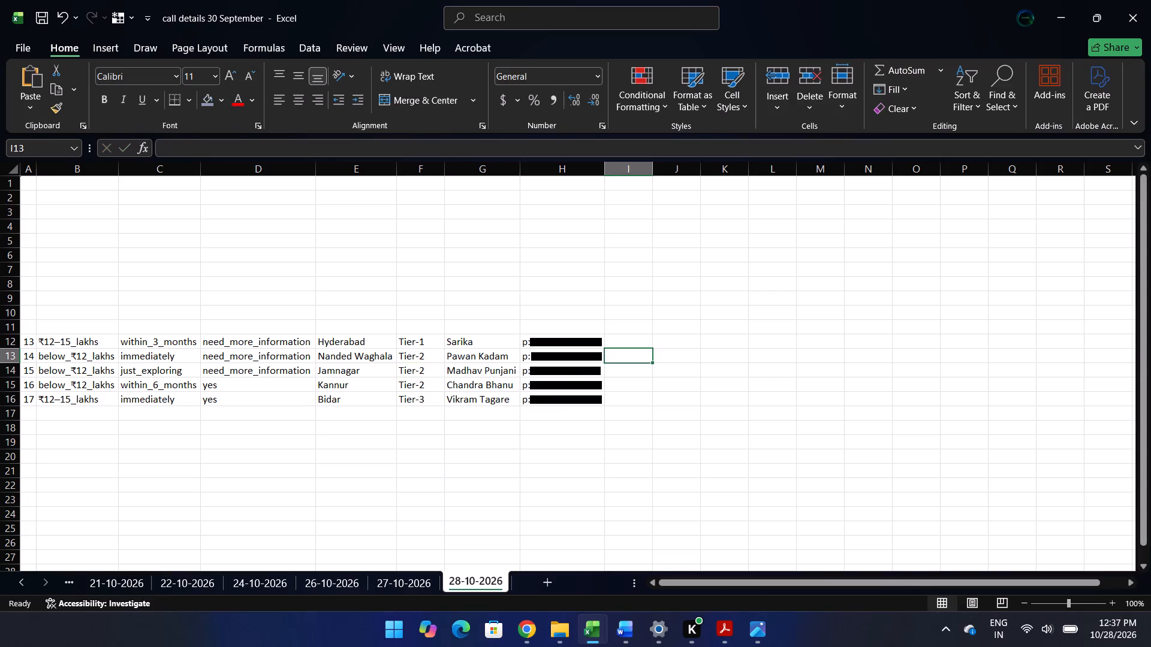
# Copy the Hyderabad lead's phone number from H12 without its p: prefix, leaving the cell unchanged.
pyautogui.doubleClick(529, 340)
pyautogui.moveTo(536, 341); pyautogui.dragTo(602, 346)
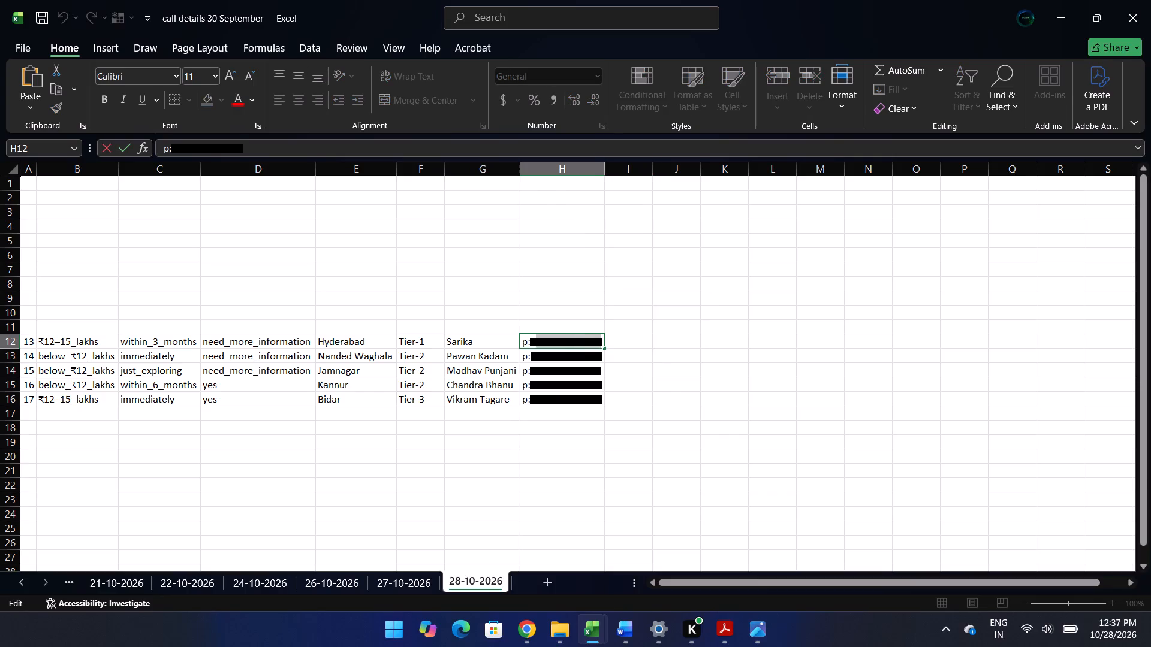
pyautogui.hotkey('ctrl', 'c')
pyautogui.click(474, 460)
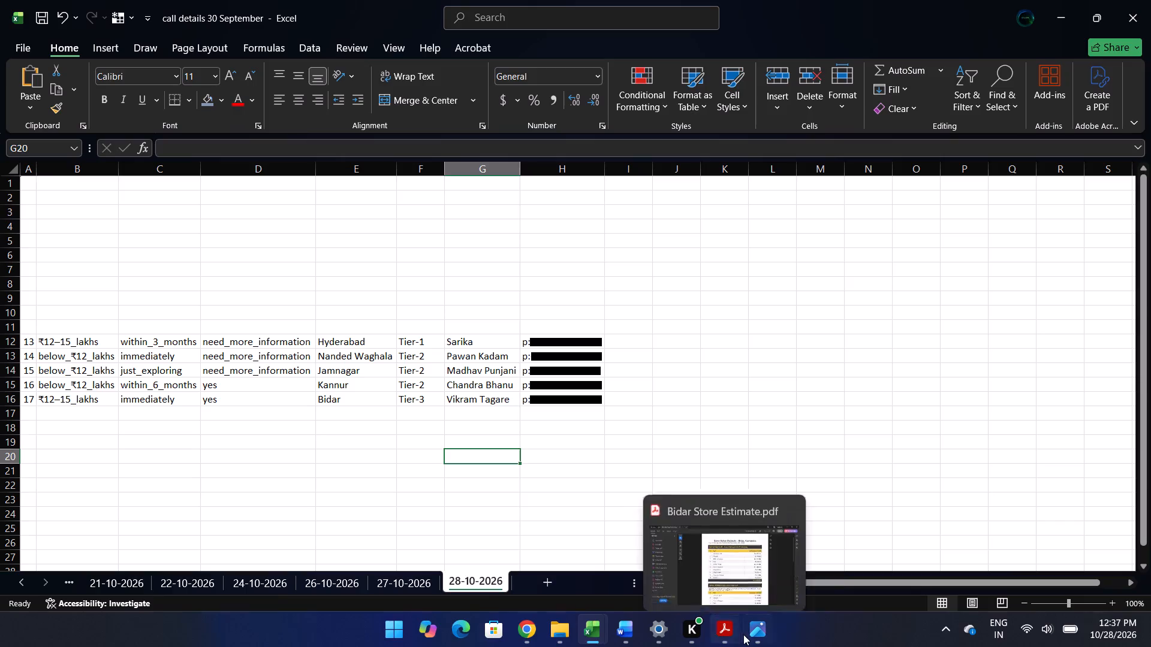
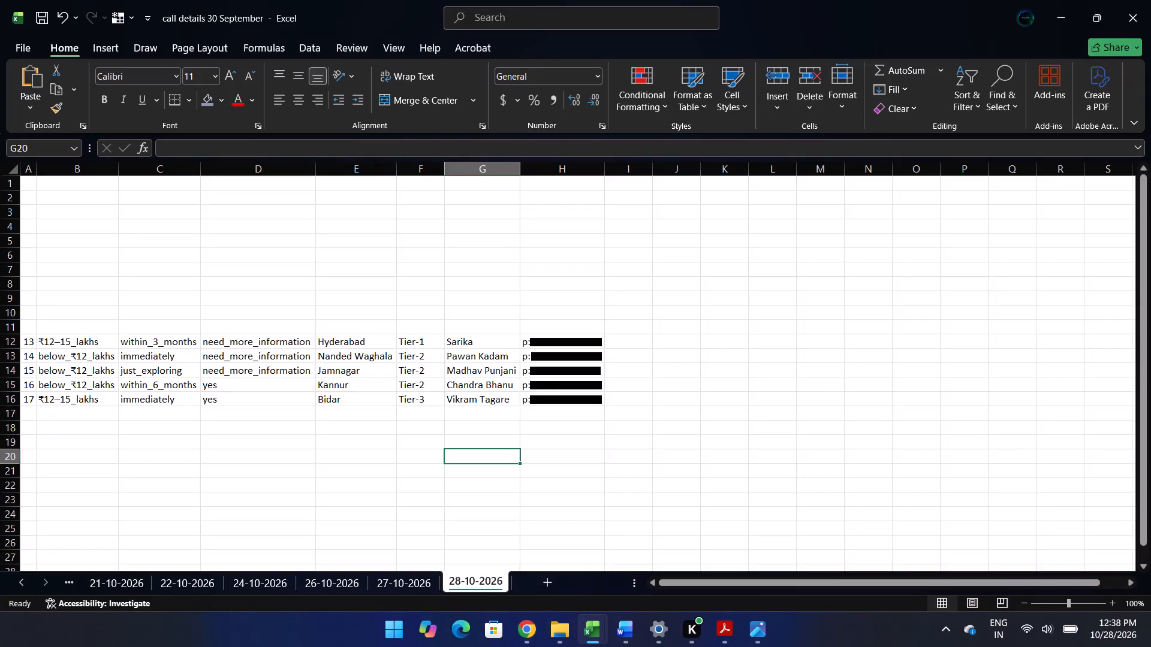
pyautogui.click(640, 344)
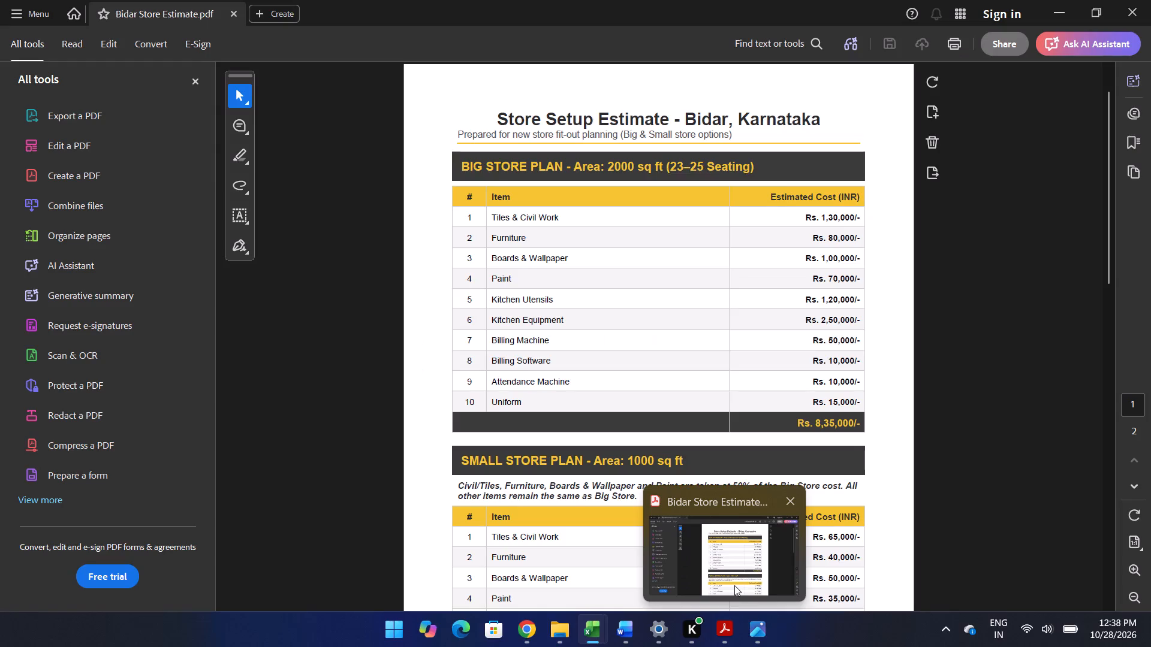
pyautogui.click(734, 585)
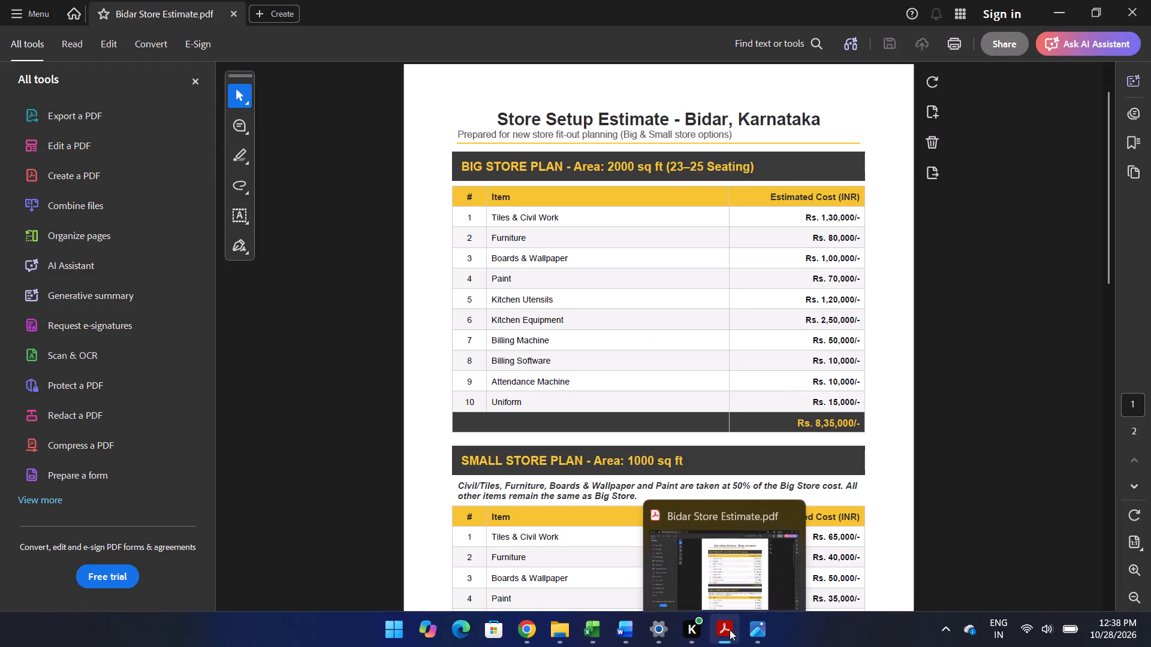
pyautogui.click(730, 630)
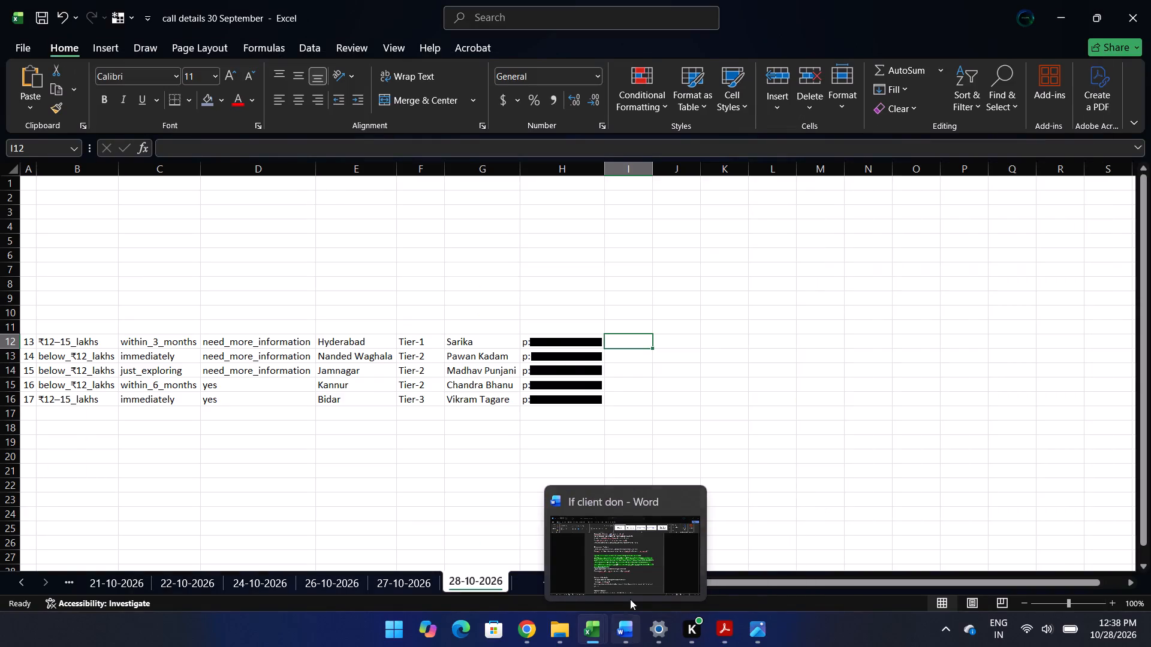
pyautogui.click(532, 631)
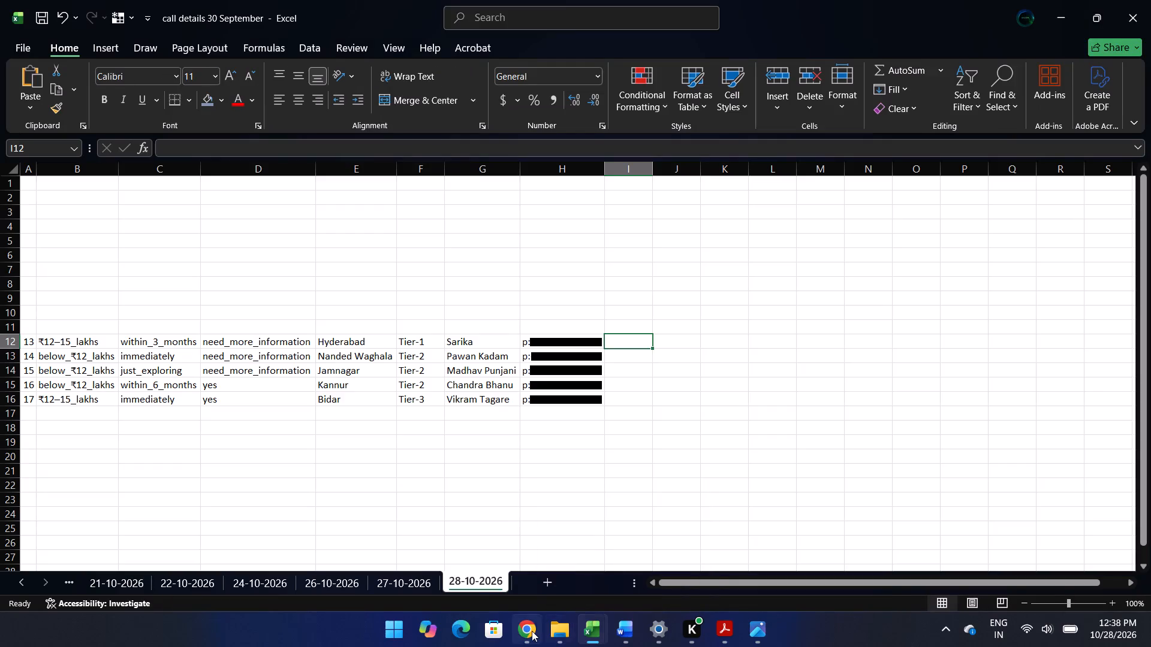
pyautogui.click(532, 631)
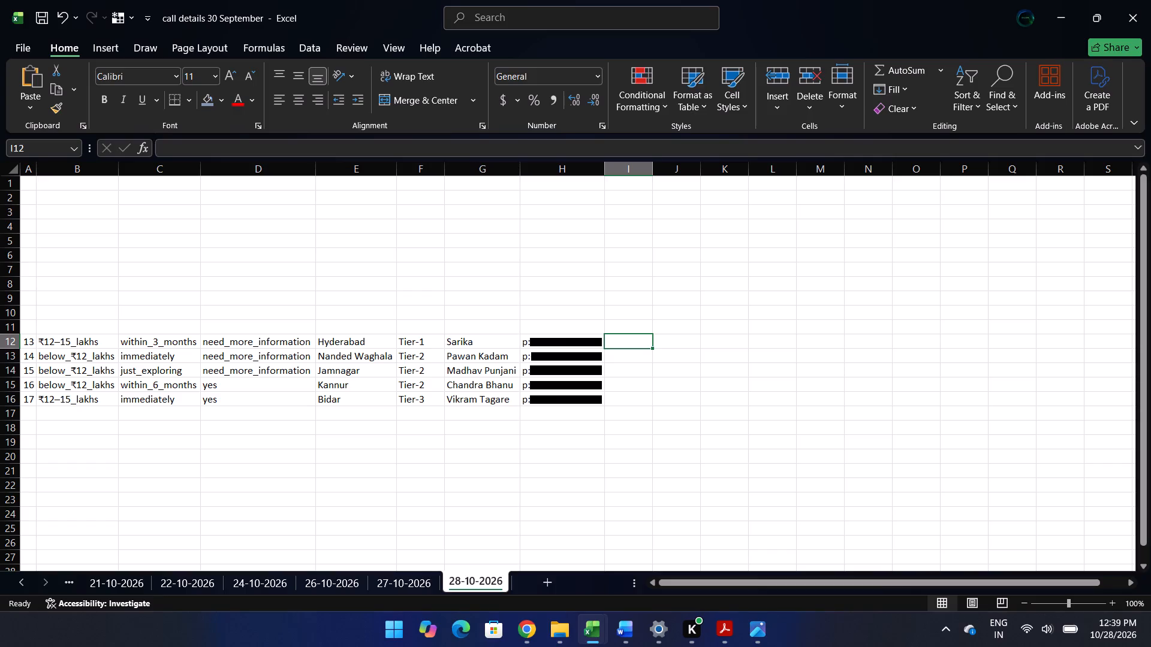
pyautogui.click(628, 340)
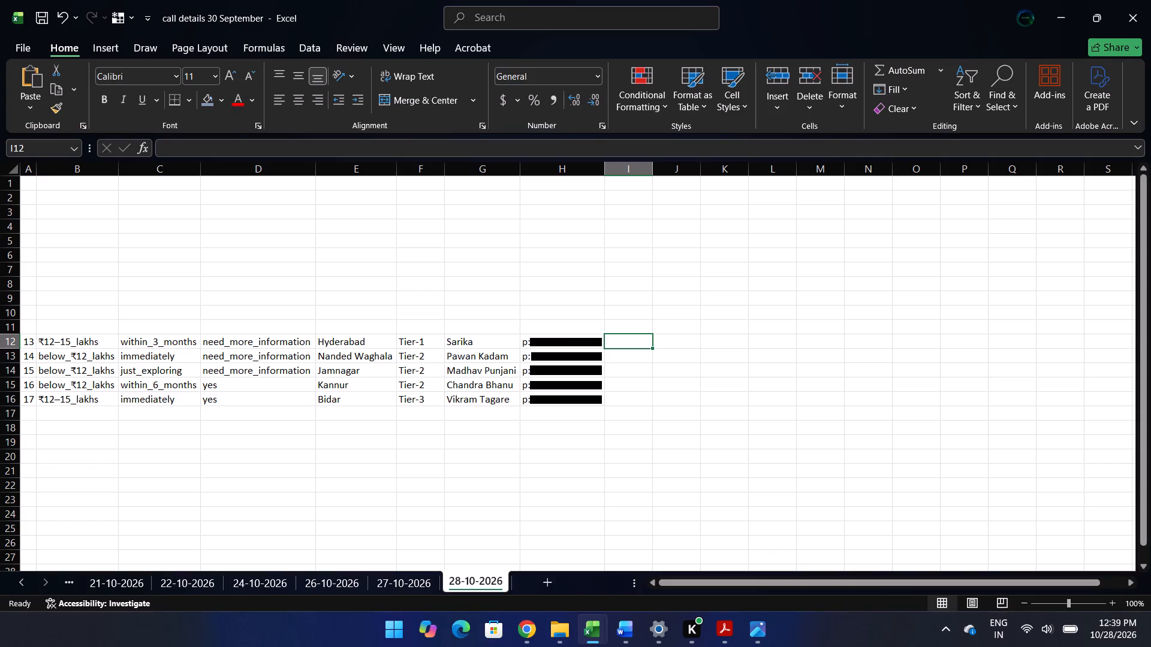
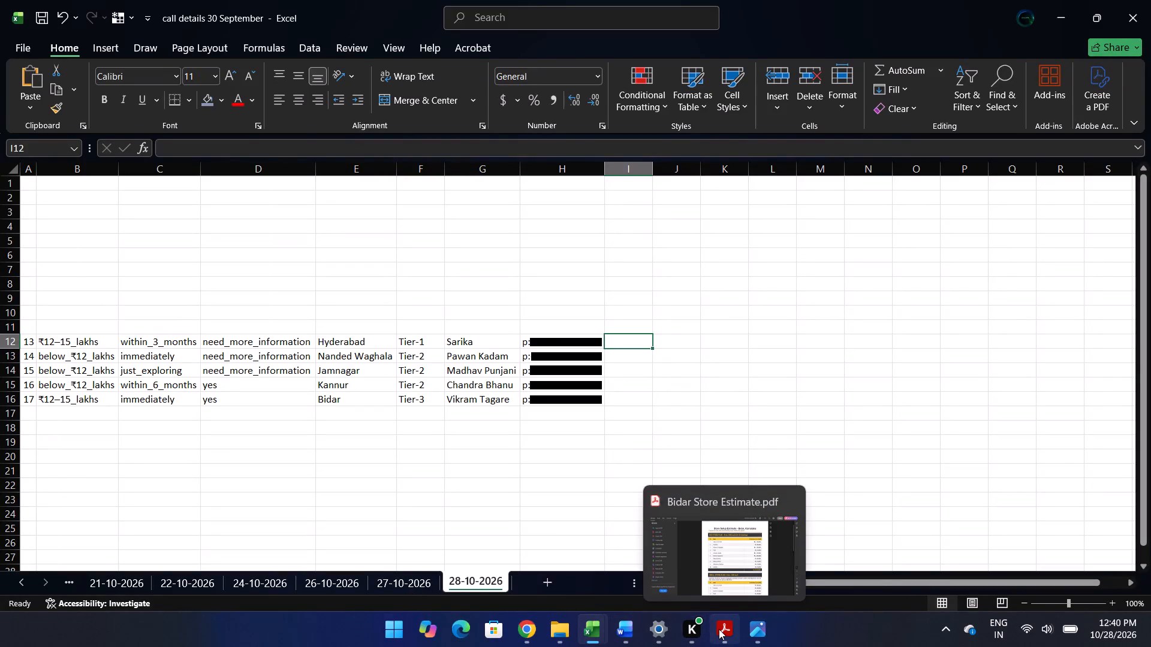
# Copy the lead 18 row (khandw) from Sheet1 of book2 into row 17 of the 28-10-2026 sheet in call details 30 September.
pyautogui.click(600, 635)
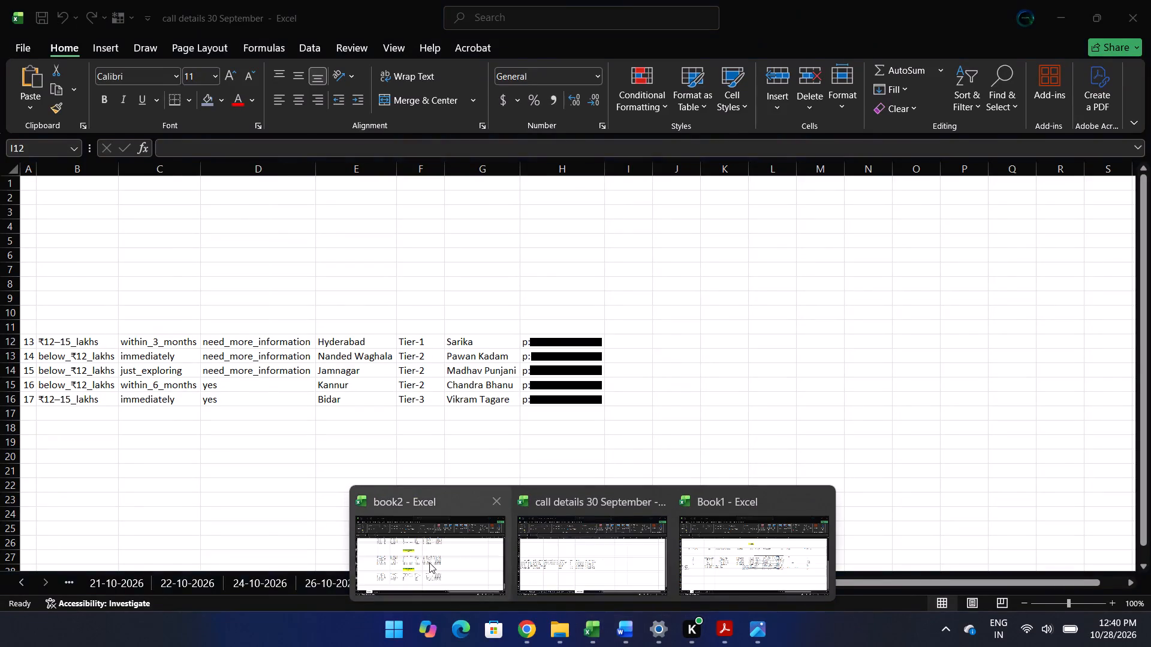
pyautogui.click(427, 561)
pyautogui.click(372, 549)
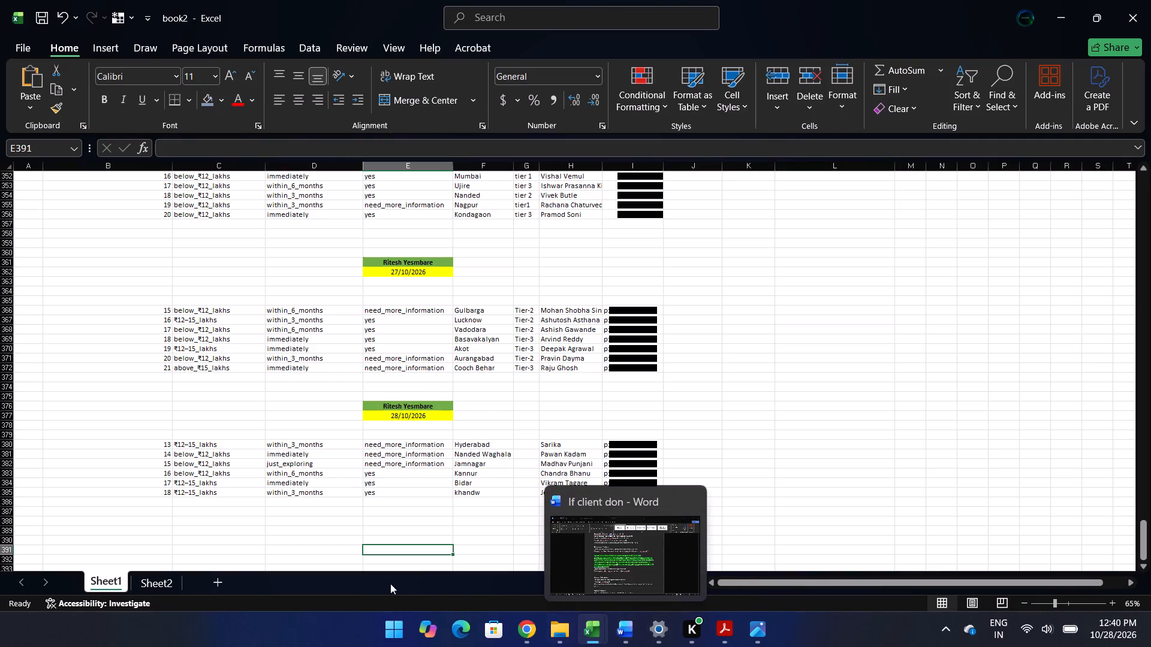
pyautogui.moveTo(152, 496); pyautogui.dragTo(490, 495)
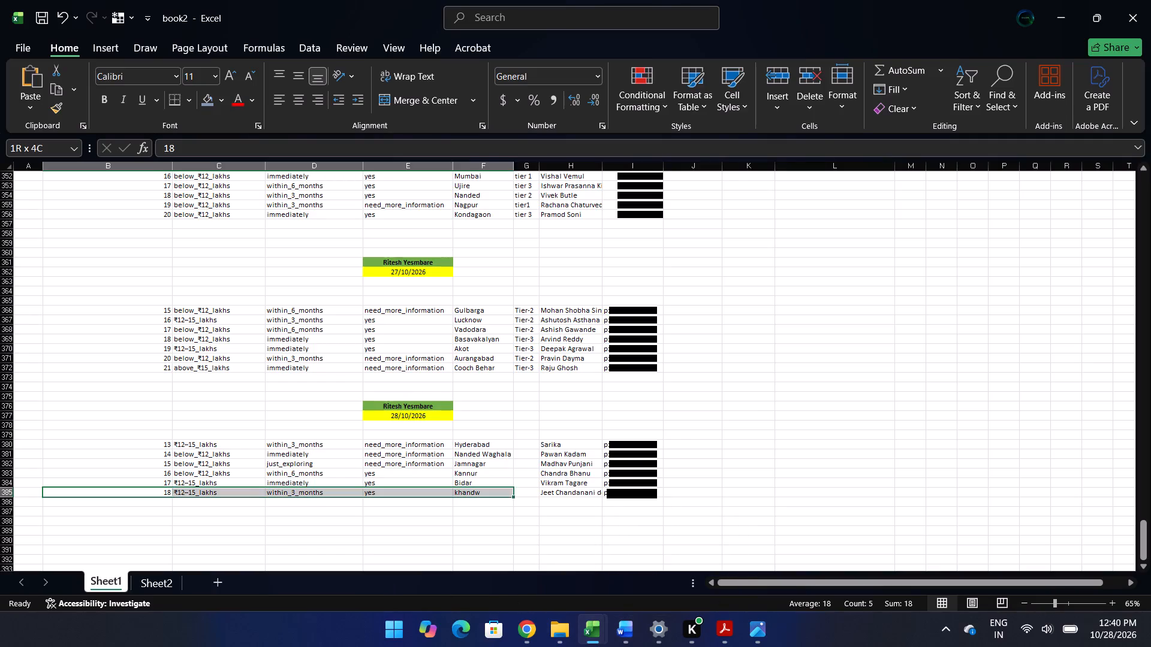
pyautogui.moveTo(490, 495); pyautogui.dragTo(656, 493)
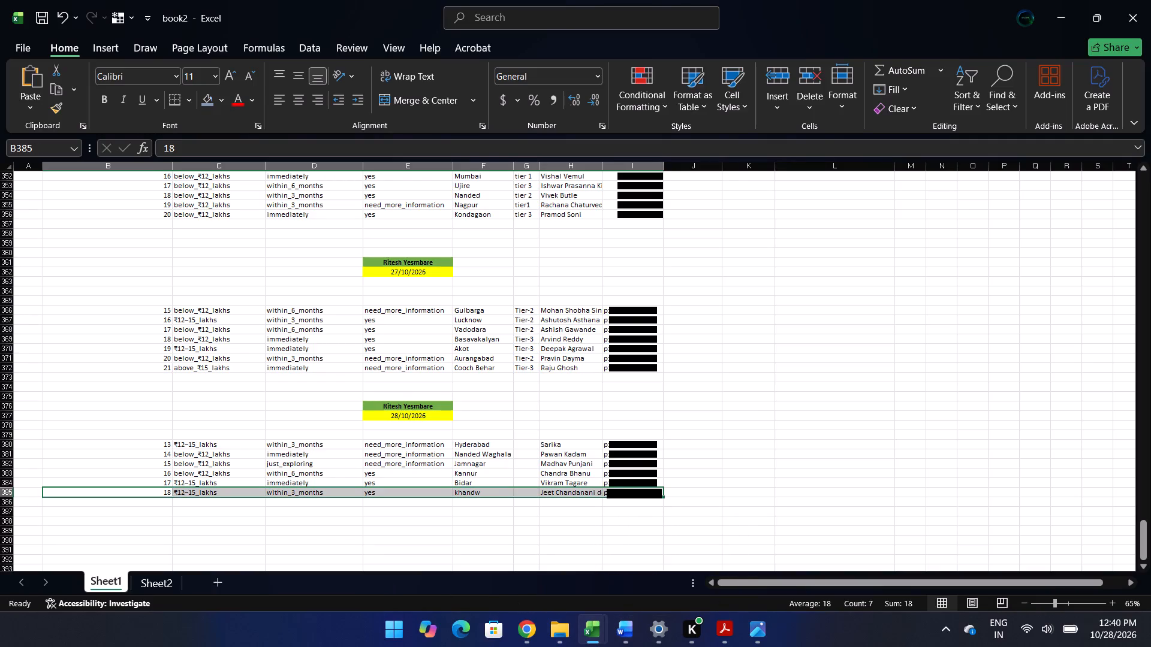
pyautogui.hotkey('ctrl', 'c')
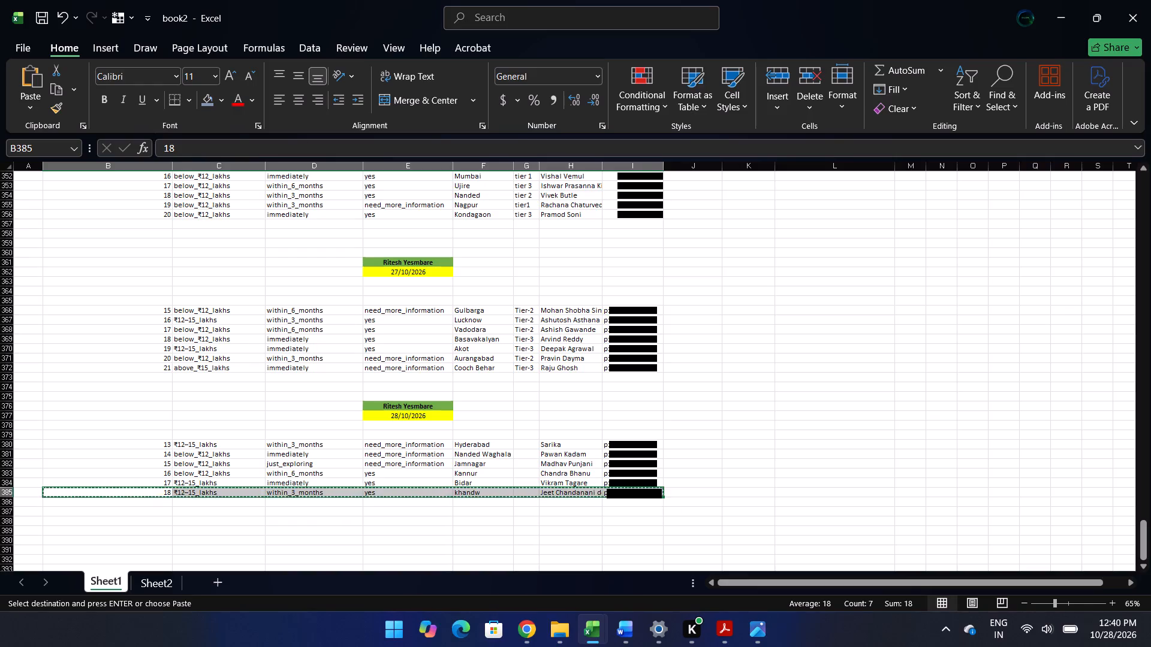
pyautogui.click(593, 622)
pyautogui.click(444, 534)
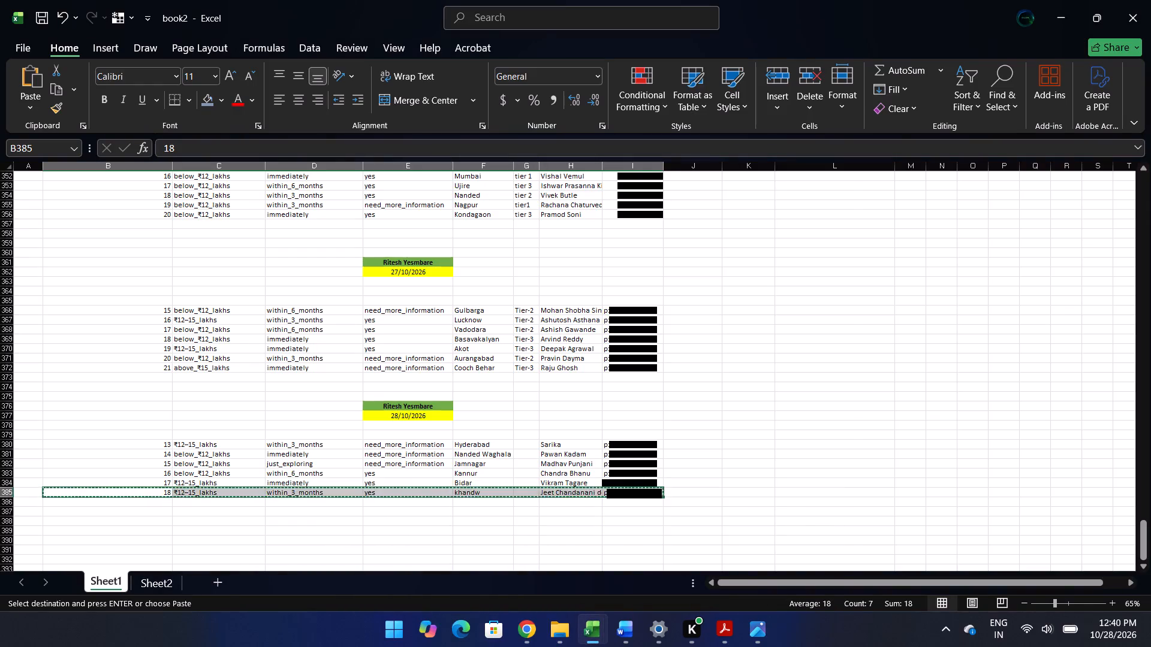
pyautogui.click(595, 626)
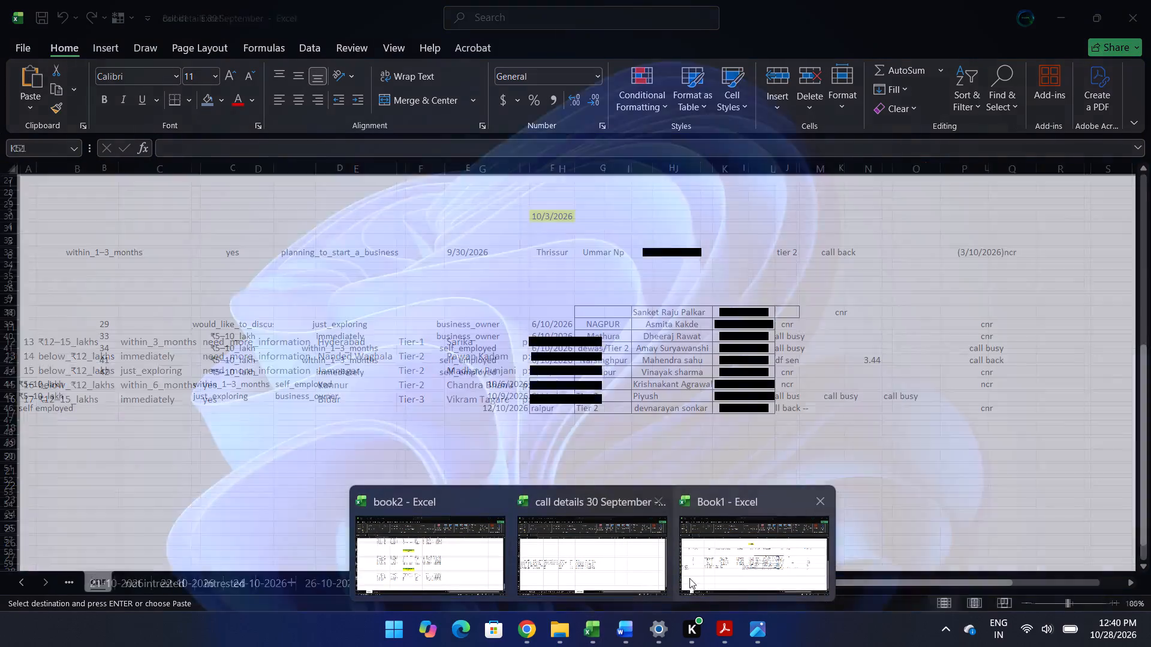
pyautogui.click(628, 575)
pyautogui.hscroll(1, 56, 424)
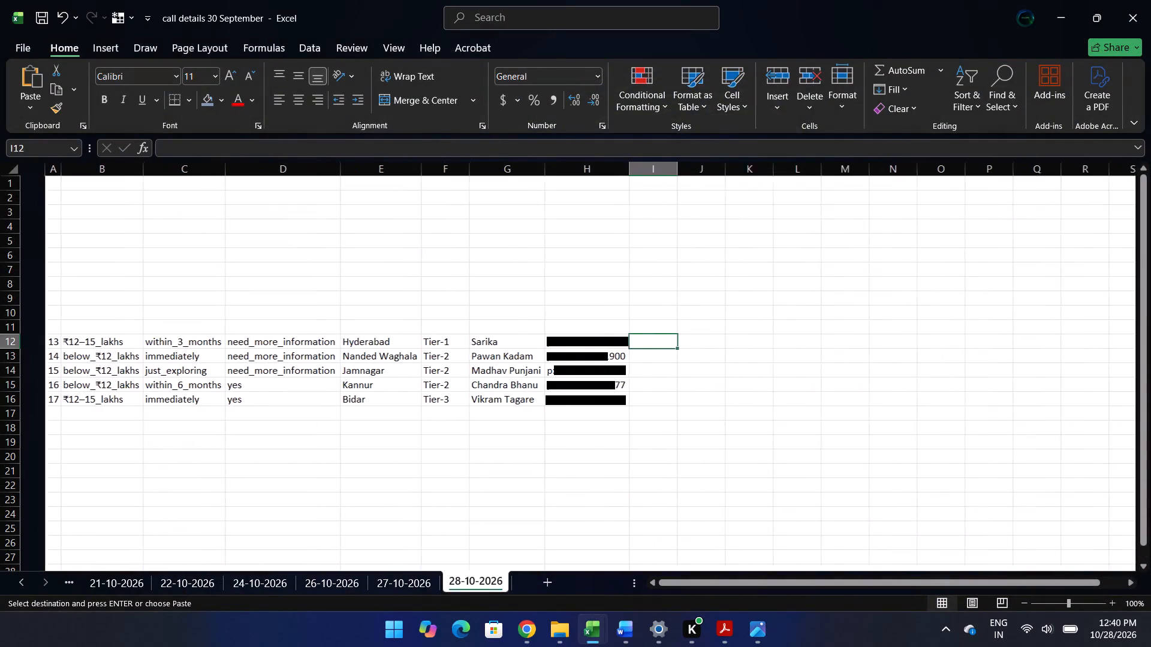
pyautogui.hscroll(1, 56, 424)
pyautogui.click(26, 417)
pyautogui.hotkey('ctrl', 'v')
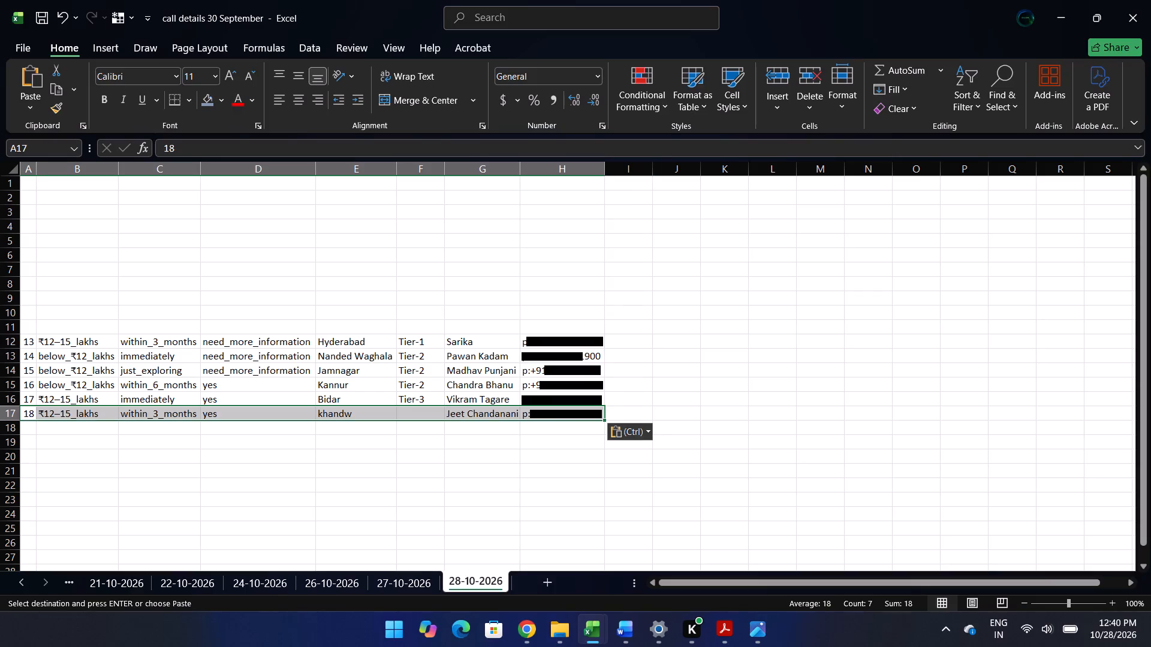
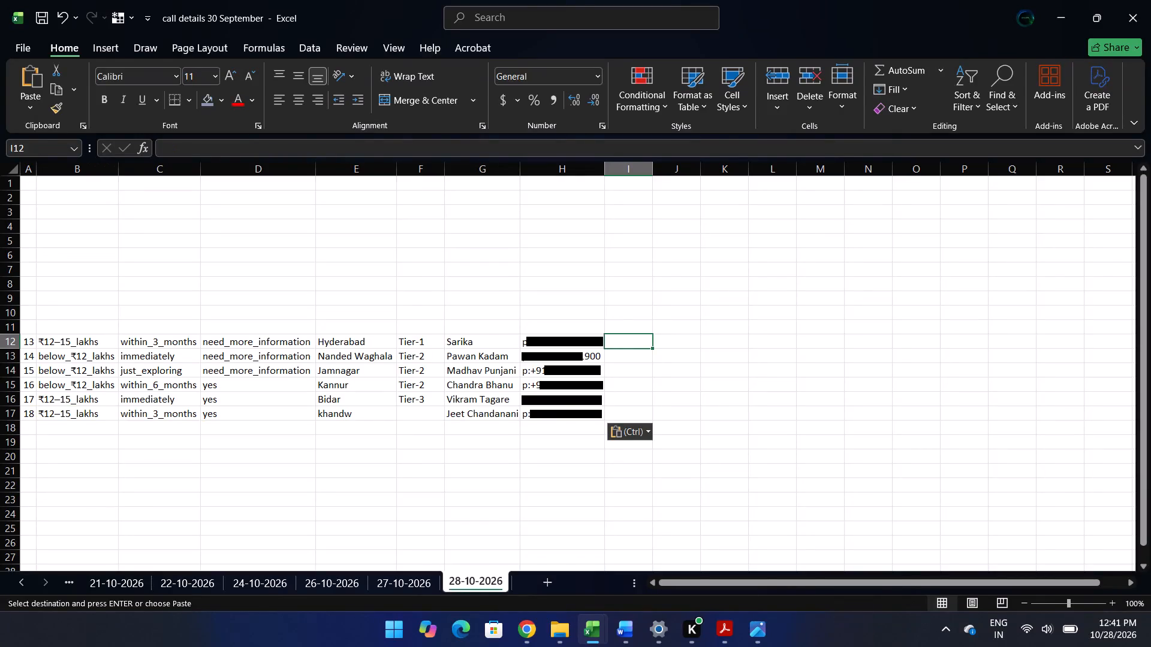
# Enter the call status cnr beside the phone number for lead 13 (Hyderabad), in cell I12 of the 28-10-2026 sheet.
pyautogui.write('cnr')
pyautogui.press('Return')
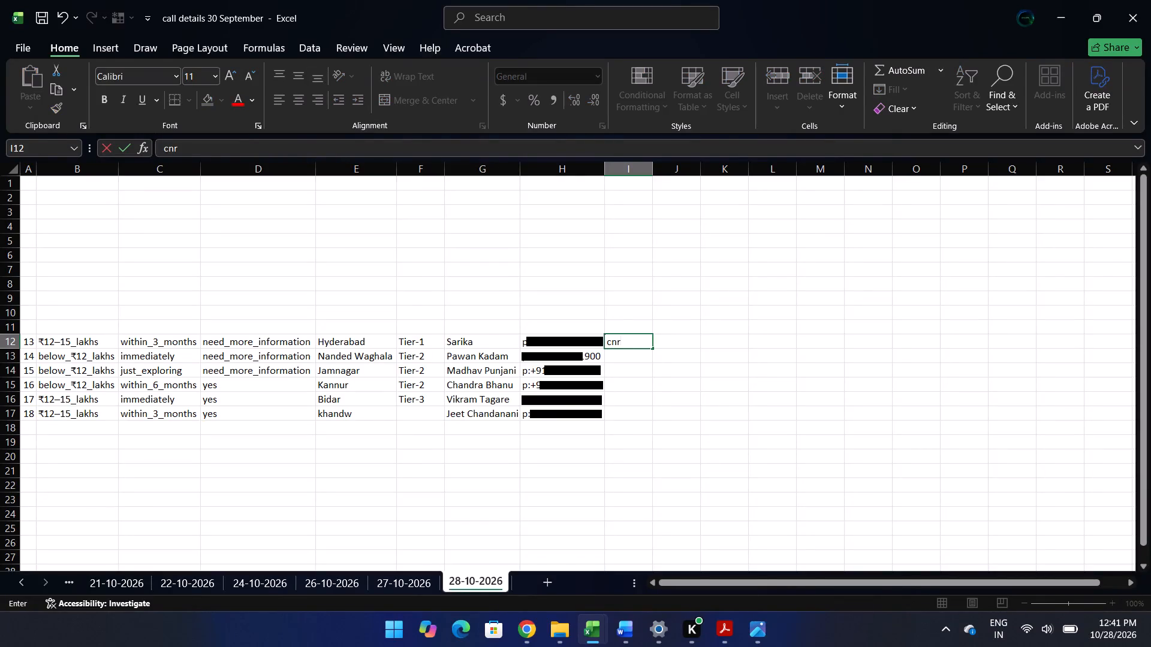